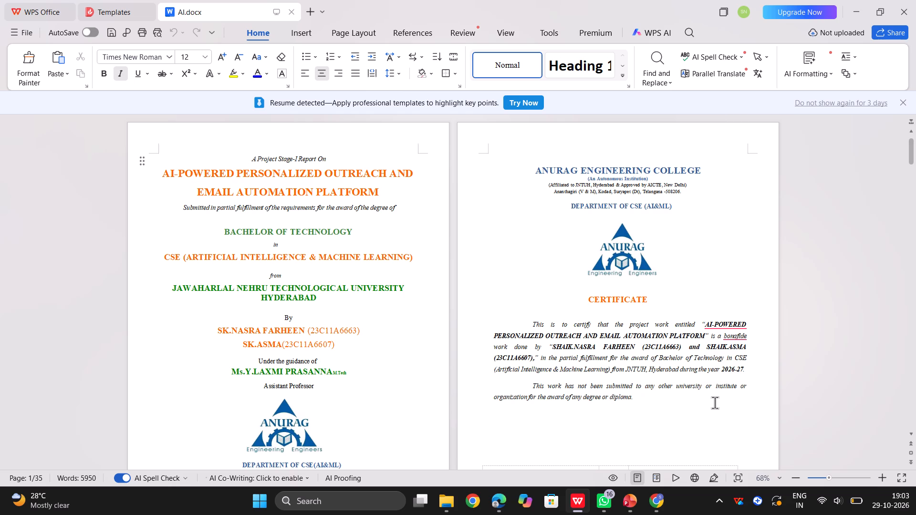
# Make the supervisor's name bold in the signature table on the Certificate page.
pyautogui.scroll(-3, 588, 348)
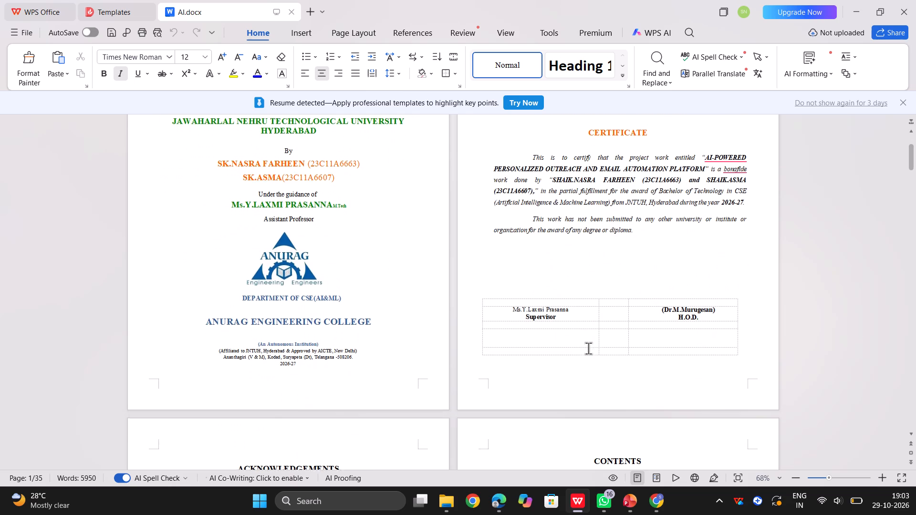
pyautogui.scroll(-1, 588, 348)
pyautogui.moveTo(572, 311); pyautogui.dragTo(512, 309)
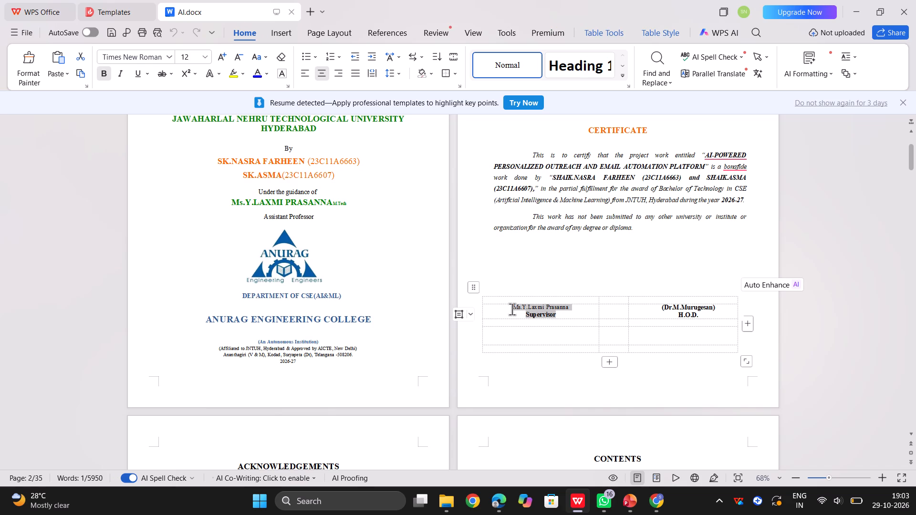
pyautogui.moveTo(512, 309); pyautogui.dragTo(514, 309)
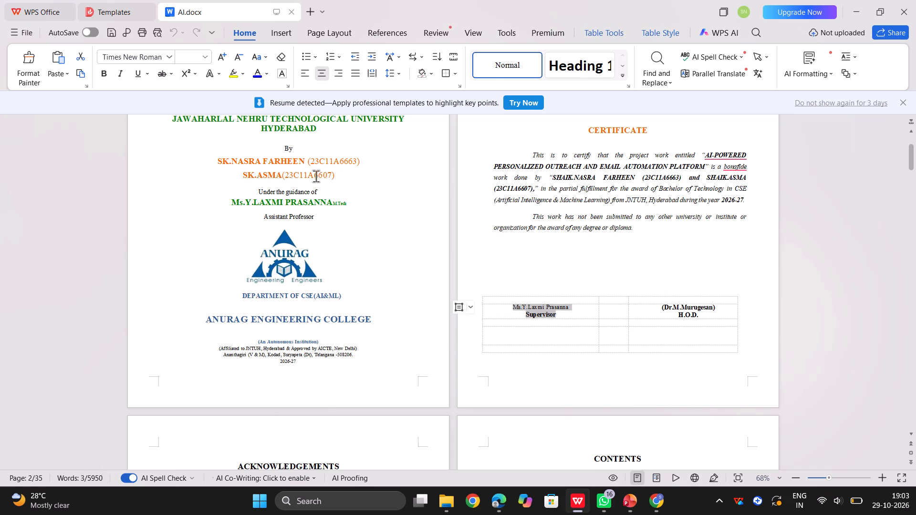
pyautogui.click(100, 77)
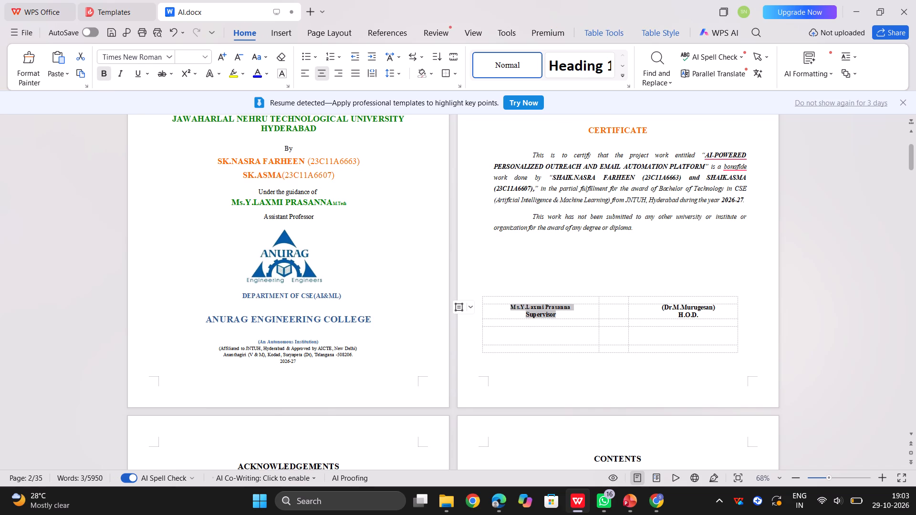
pyautogui.click(566, 380)
# Review the Acknowledgements and Contents pages through to the blank page before the Abstract.
pyautogui.scroll(-5, 566, 380)
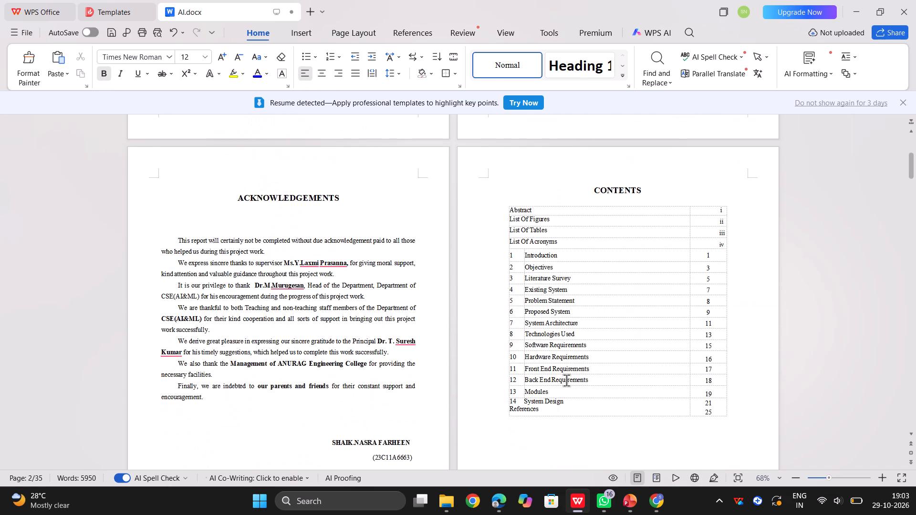
pyautogui.scroll(-1, 566, 380)
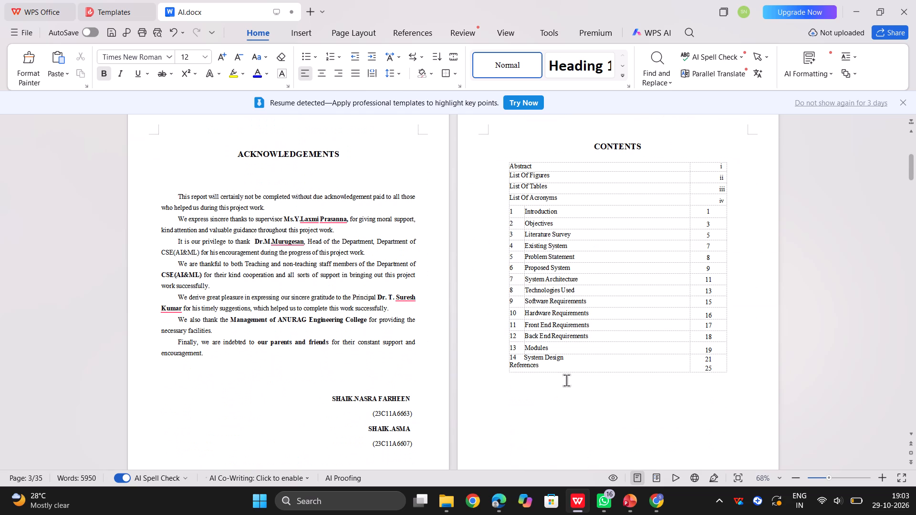
pyautogui.scroll(-1, 566, 380)
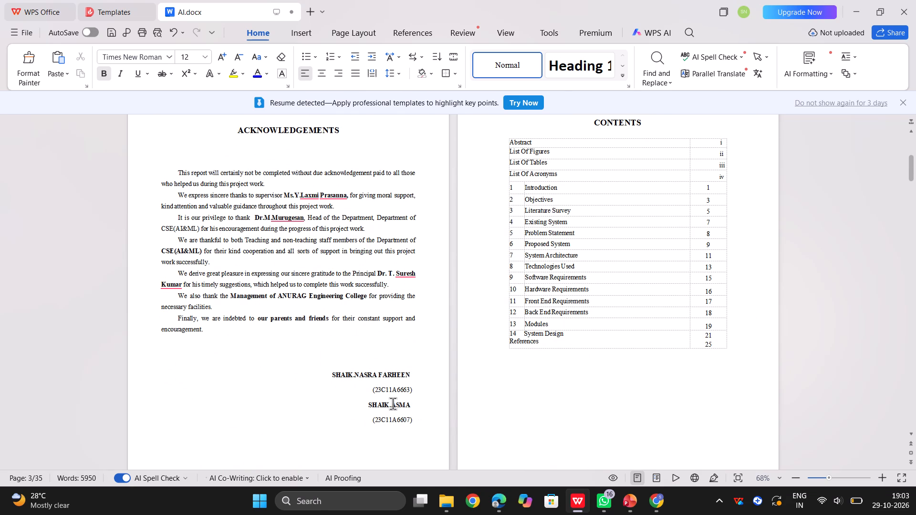
pyautogui.scroll(-3, 494, 374)
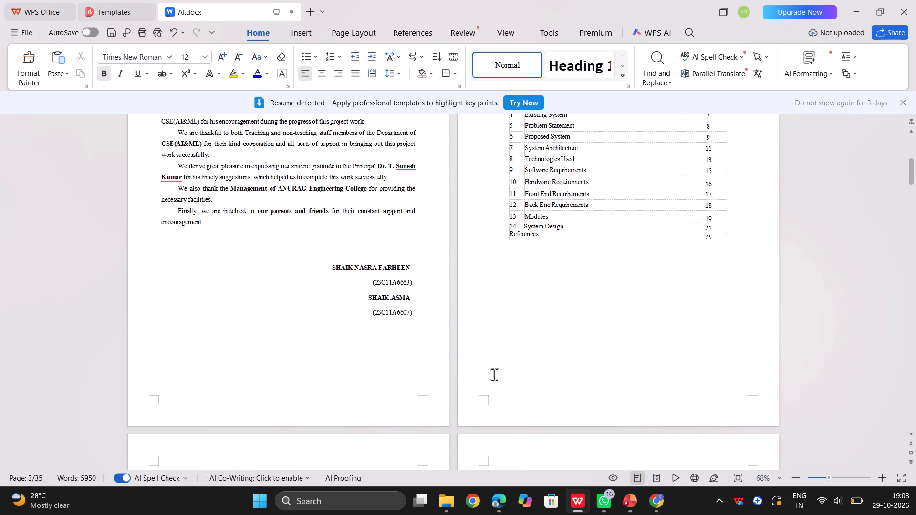
pyautogui.scroll(-5, 494, 374)
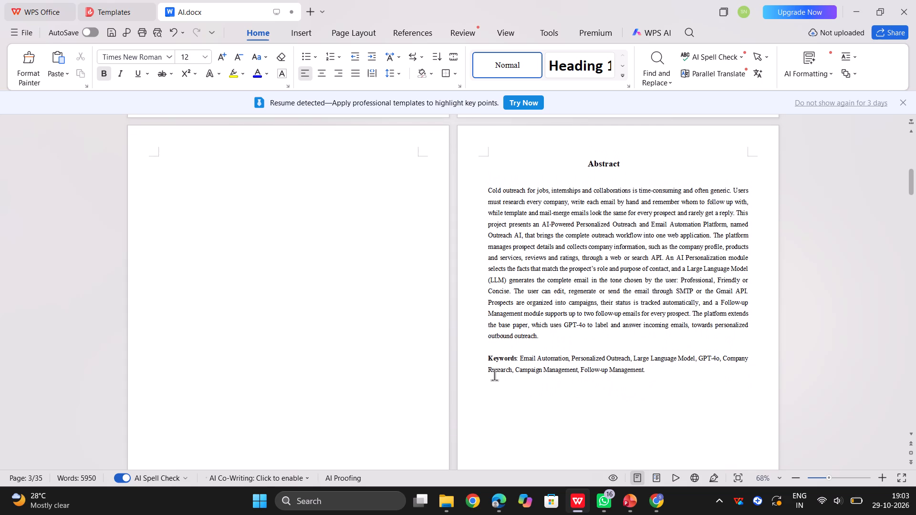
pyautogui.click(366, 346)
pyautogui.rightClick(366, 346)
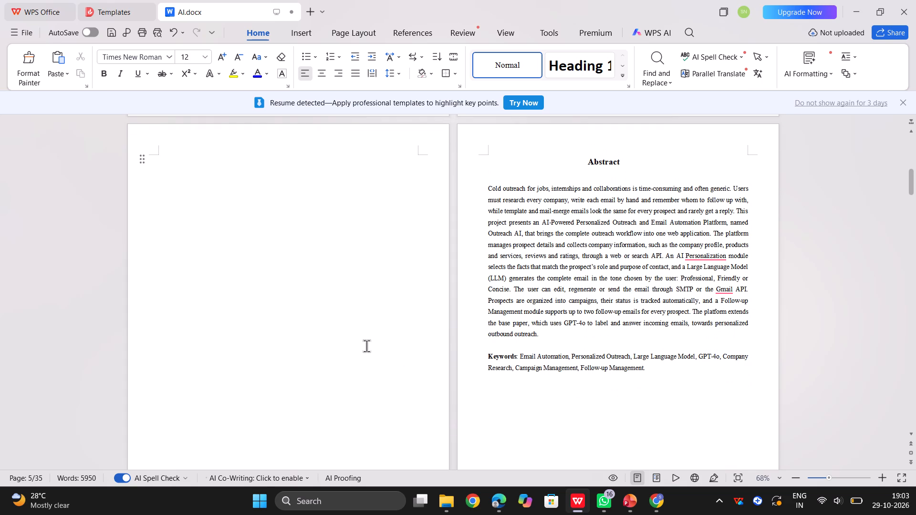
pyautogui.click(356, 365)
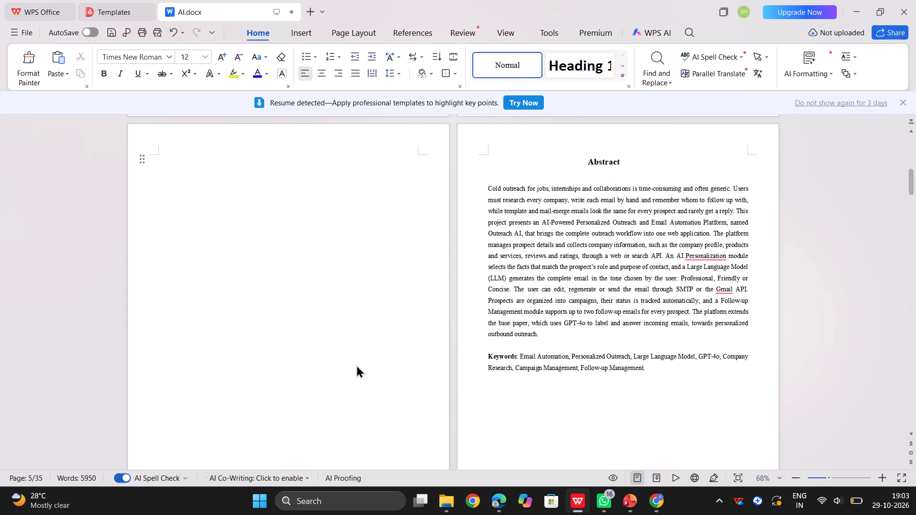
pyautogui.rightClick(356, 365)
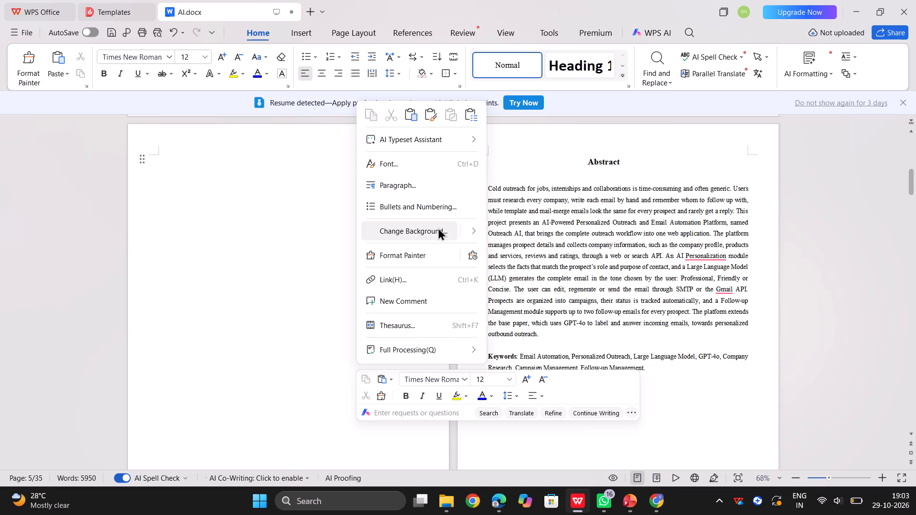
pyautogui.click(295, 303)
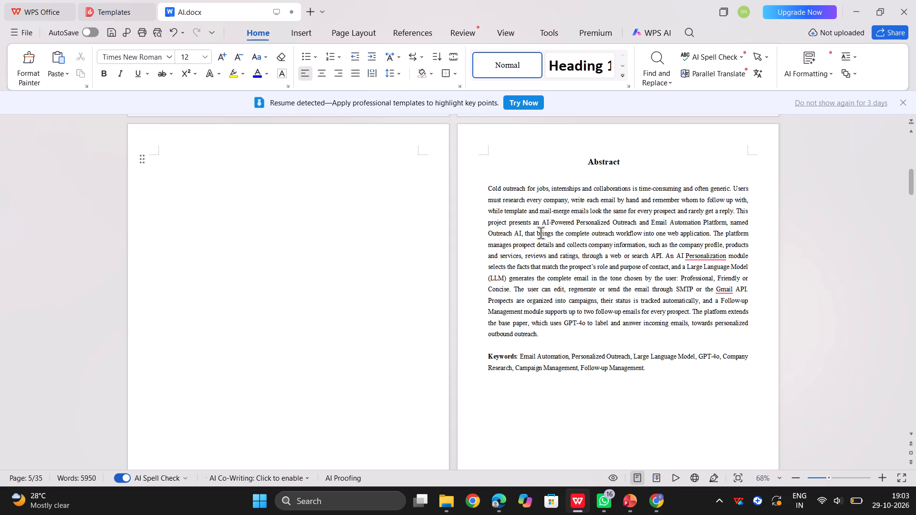
# Replace the oversized blank line below the Abstract heading with a 12 pt blank line.
pyautogui.click(585, 167)
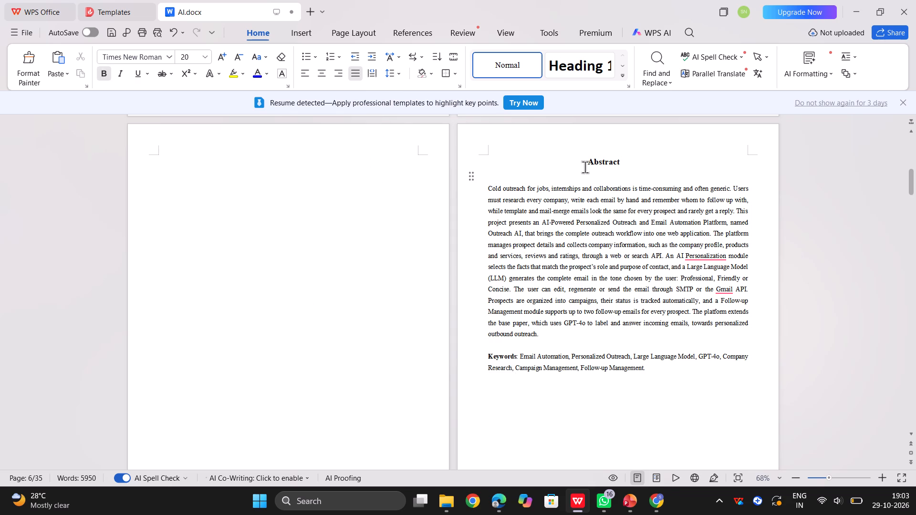
pyautogui.press('Delete')
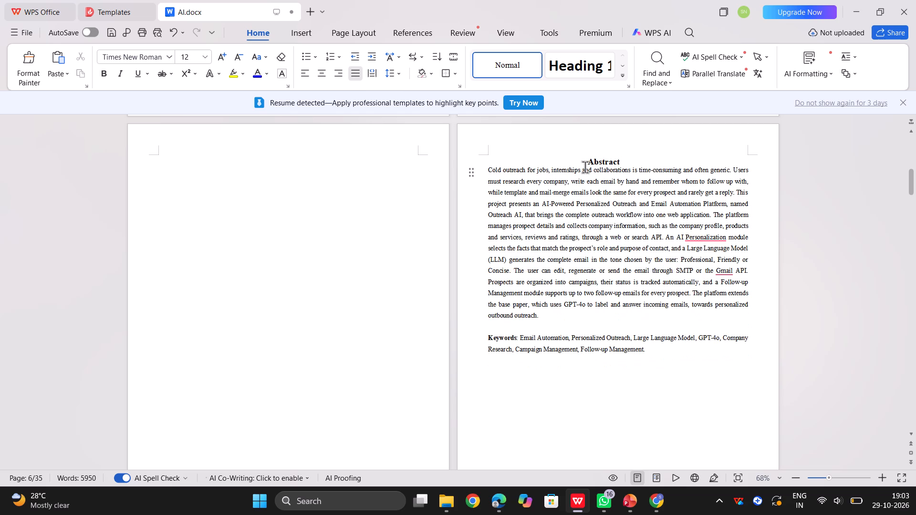
pyautogui.press('Return')
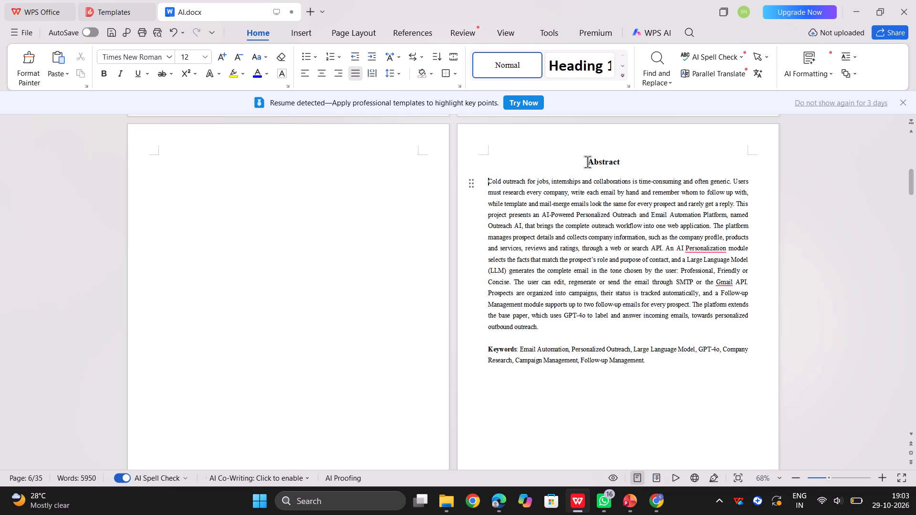
# Delete the spaces in front of the Abstract heading and the blank page that precedes it.
pyautogui.click(587, 162)
pyautogui.press('BackSpace')
pyautogui.press('BackSpace')
pyautogui.press('BackSpace')
pyautogui.press('BackSpace')
pyautogui.press('BackSpace')
pyautogui.press('BackSpace')
pyautogui.press('BackSpace')
pyautogui.press('BackSpace')
pyautogui.press('BackSpace')
pyautogui.press('BackSpace')
pyautogui.press('BackSpace')
pyautogui.press('BackSpace')
pyautogui.press('BackSpace')
pyautogui.press('BackSpace')
pyautogui.press('BackSpace')
pyautogui.press('BackSpace')
pyautogui.press('BackSpace')
pyautogui.press('BackSpace')
pyautogui.press('BackSpace')
pyautogui.press('BackSpace')
pyautogui.press('BackSpace')
pyautogui.press('BackSpace')
pyautogui.press('BackSpace')
pyautogui.press('BackSpace')
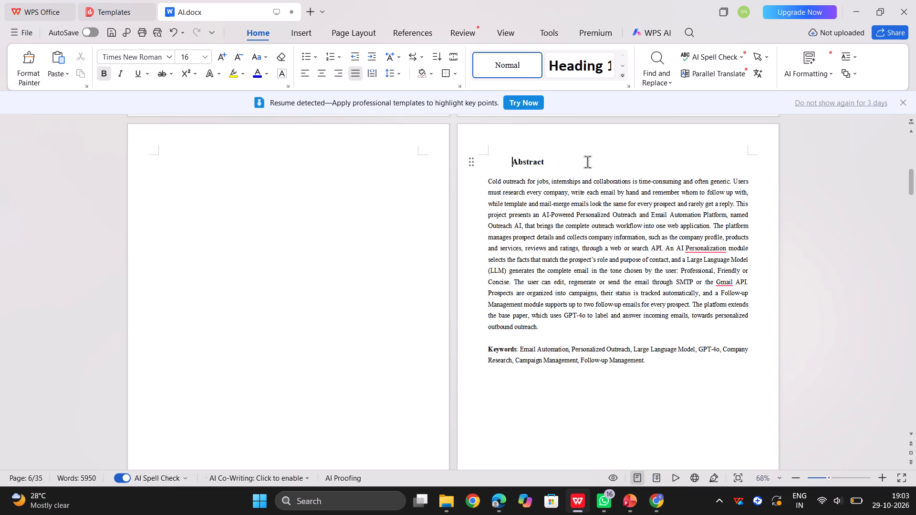
pyautogui.press('BackSpace')
pyautogui.press('BackSpace')
pyautogui.press('BackSpace')
pyautogui.press('BackSpace')
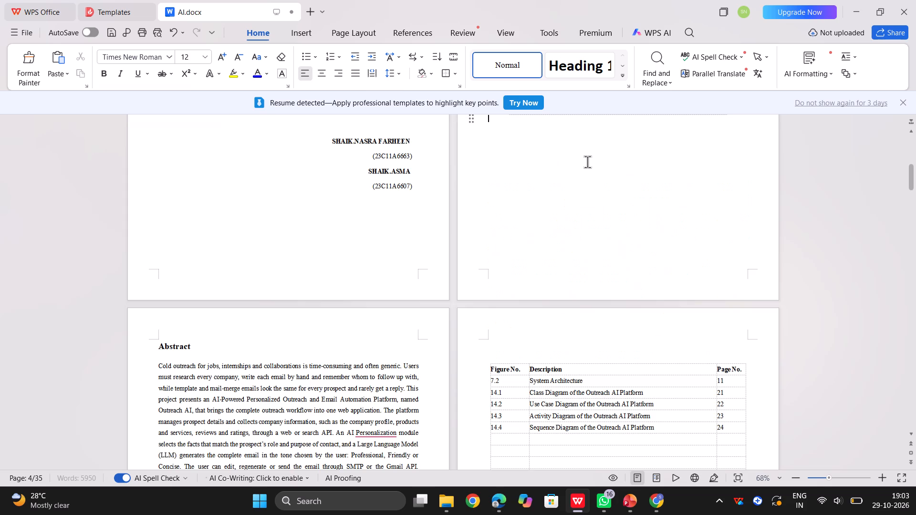
# Center-align the Abstract heading.
pyautogui.scroll(3, 587, 162)
pyautogui.scroll(-3, 346, 392)
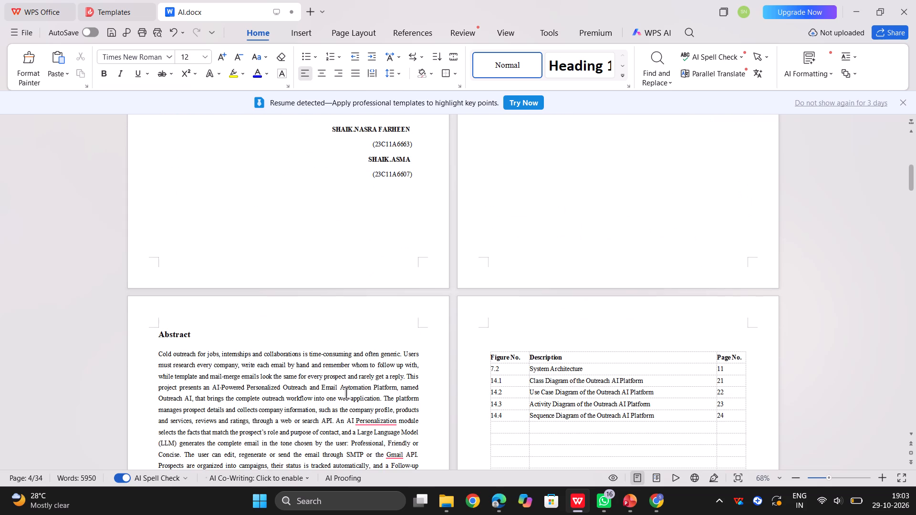
pyautogui.moveTo(197, 341); pyautogui.dragTo(181, 339)
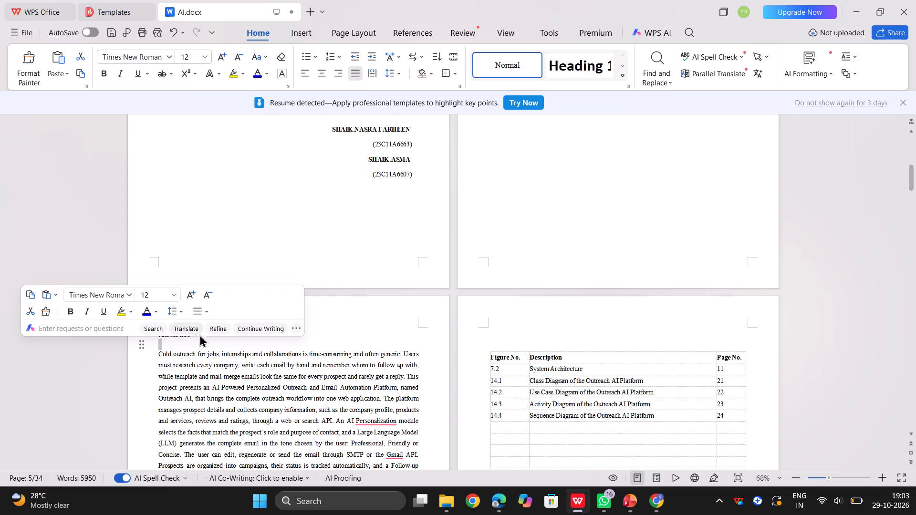
pyautogui.click(229, 349)
pyautogui.moveTo(190, 333); pyautogui.dragTo(150, 333)
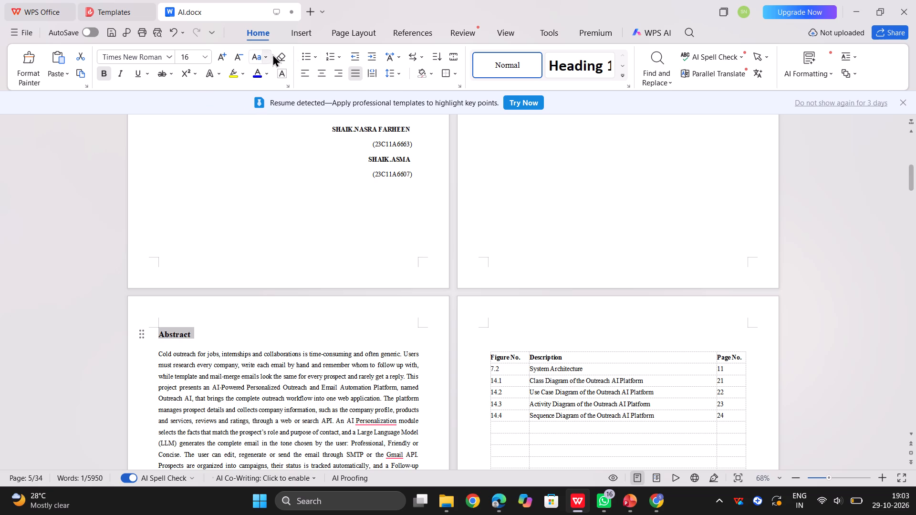
pyautogui.click(341, 72)
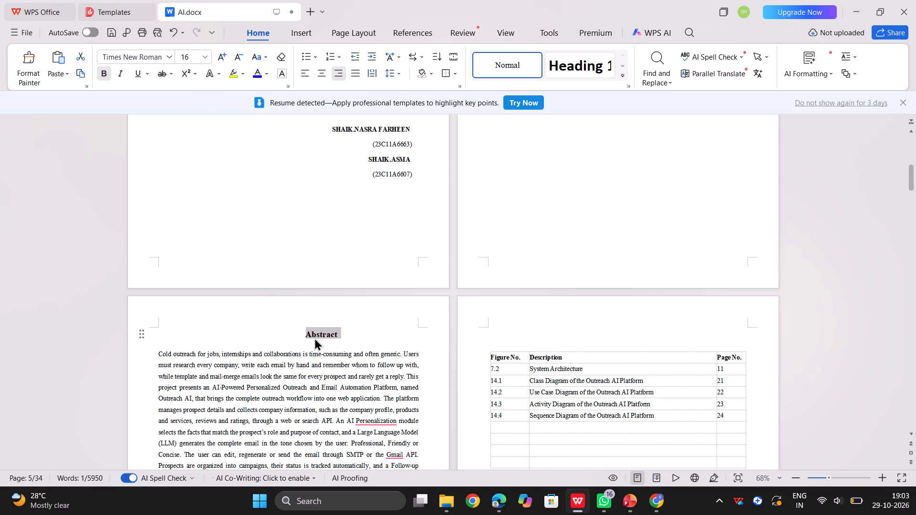
pyautogui.click(320, 73)
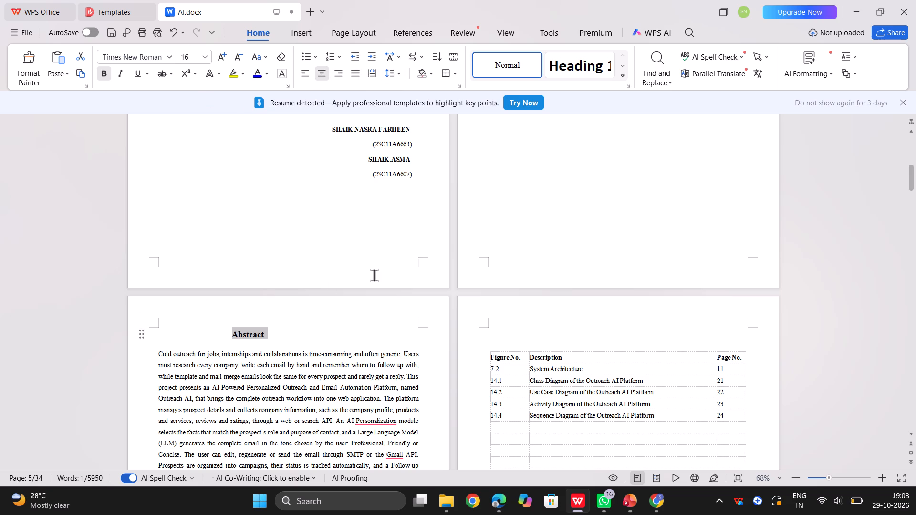
pyautogui.rightClick(373, 250)
pyautogui.click(337, 376)
# Insert a new line before the List Of Figures heading to push it onto the page with its table.
pyautogui.scroll(-1, 337, 376)
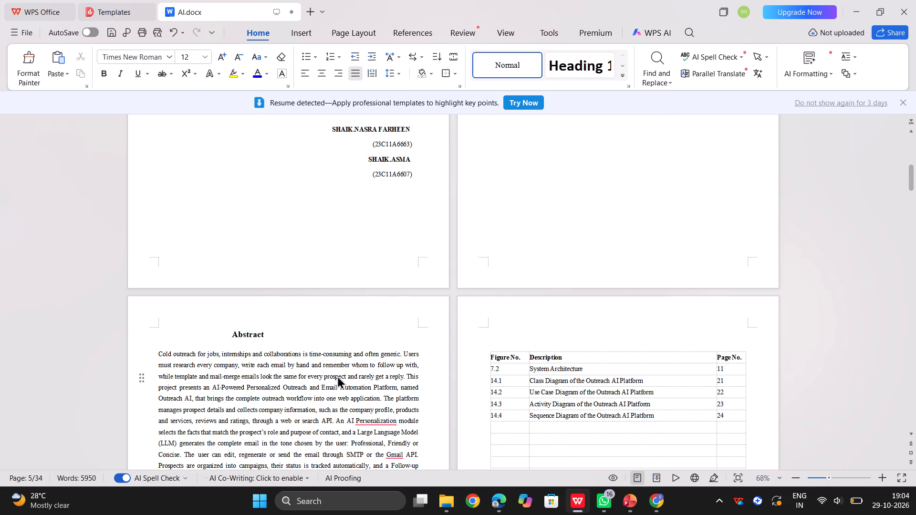
pyautogui.scroll(-4, 337, 376)
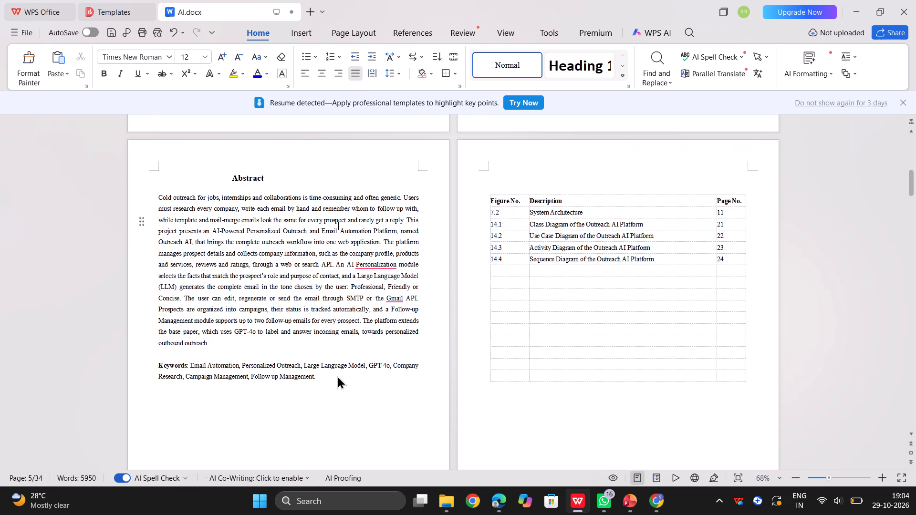
pyautogui.scroll(-4, 337, 376)
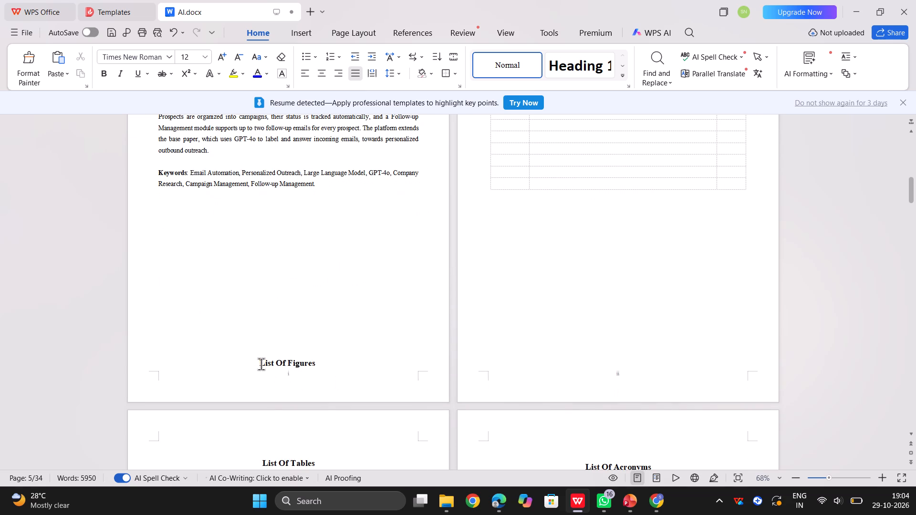
pyautogui.click(261, 364)
pyautogui.press('Return')
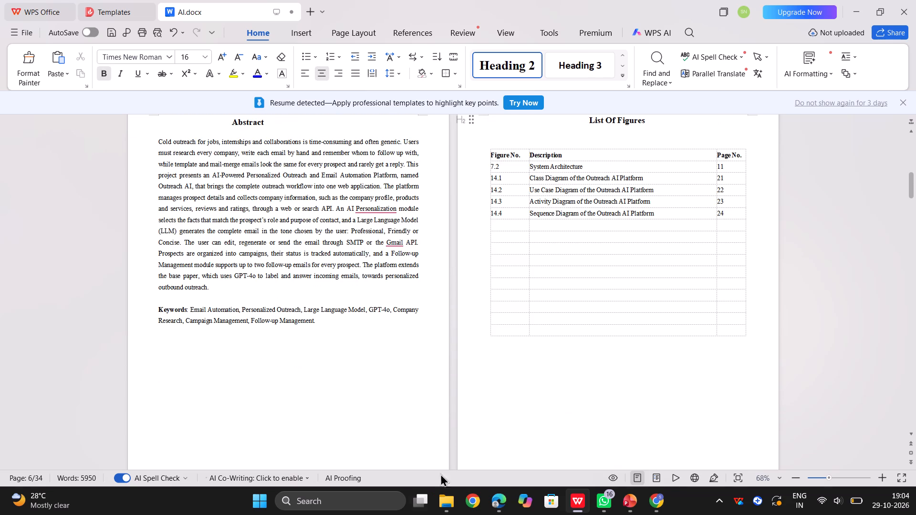
# Check the page layout from the List Of Figures through Chapter 2, going back to the front-matter lists.
pyautogui.scroll(1, 597, 332)
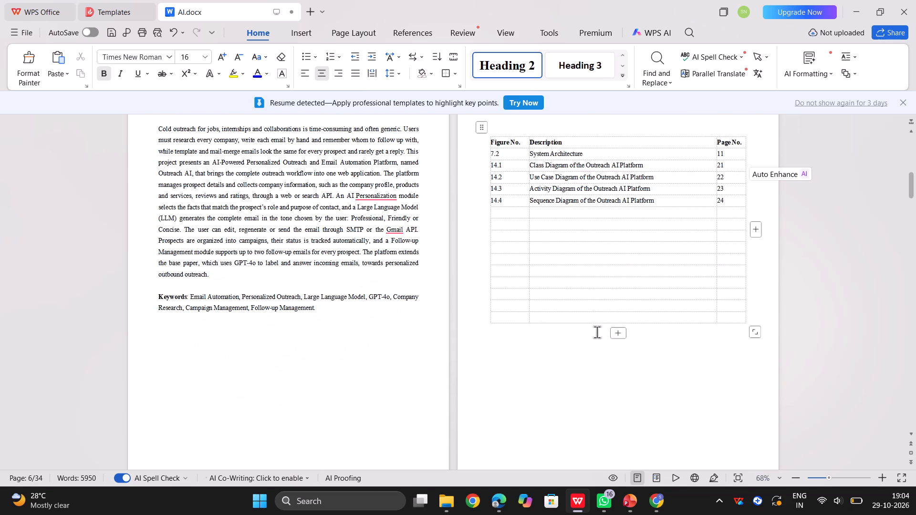
pyautogui.scroll(-8, 597, 332)
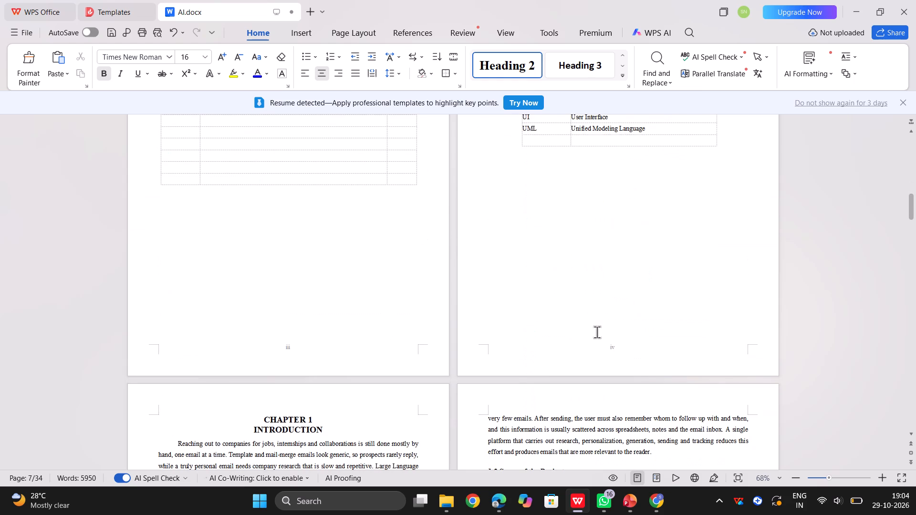
pyautogui.scroll(-5, 598, 349)
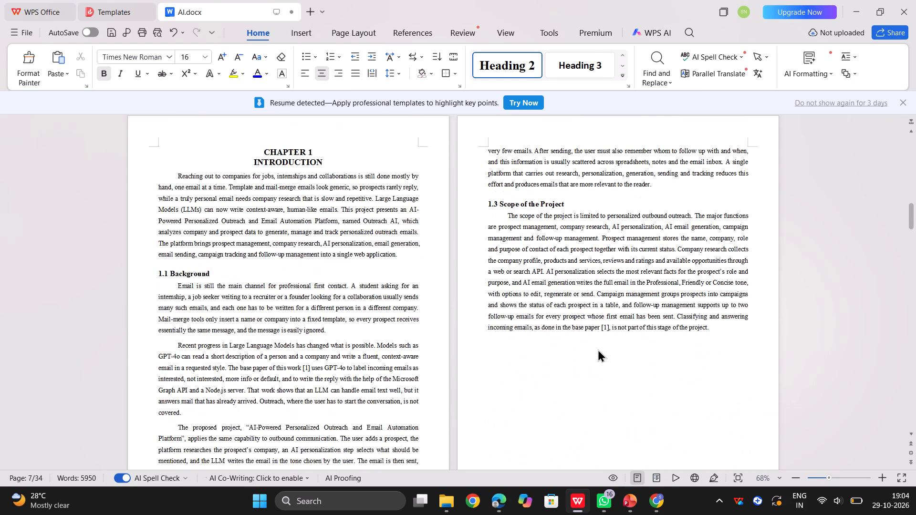
pyautogui.scroll(-3, 598, 349)
pyautogui.scroll(3, 598, 349)
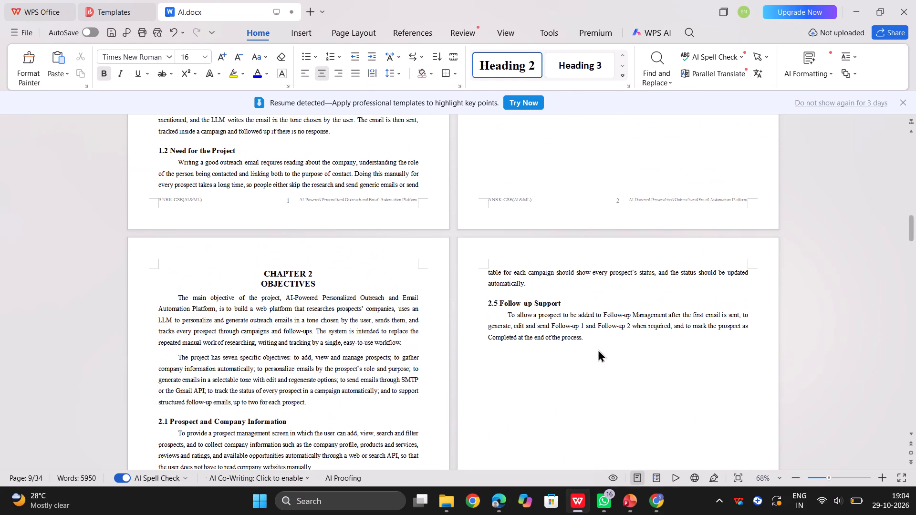
pyautogui.scroll(8, 598, 349)
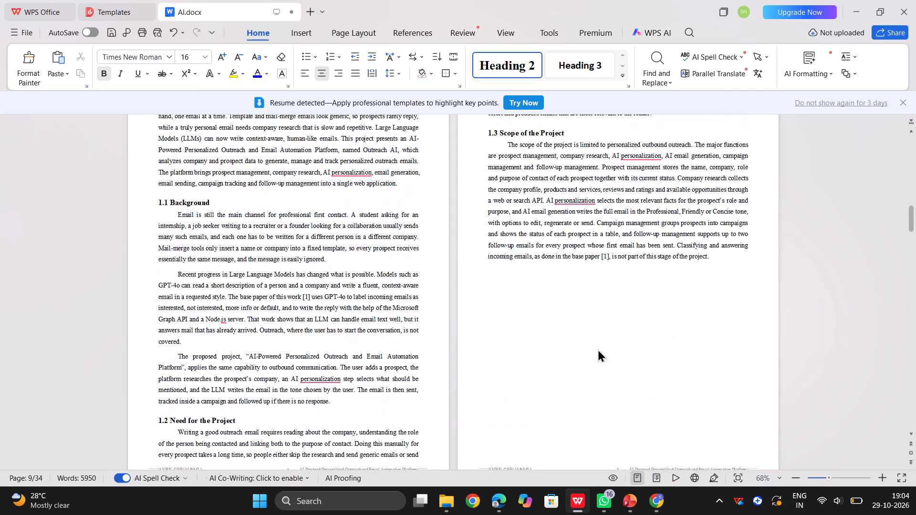
pyautogui.scroll(2, 598, 349)
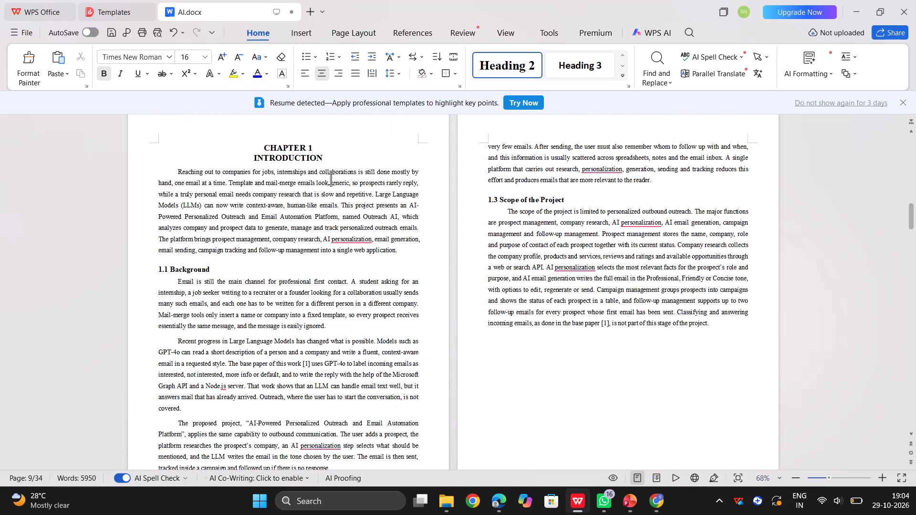
pyautogui.scroll(7, 331, 179)
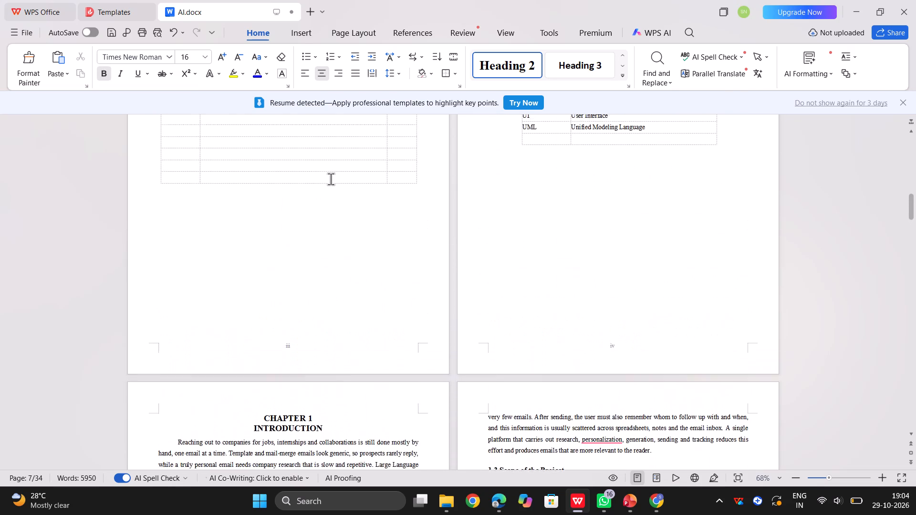
# Review the front-matter pages of the report, from the title page and Acknowledgements through Contents, Abstract and the lists.
pyautogui.scroll(4, 331, 179)
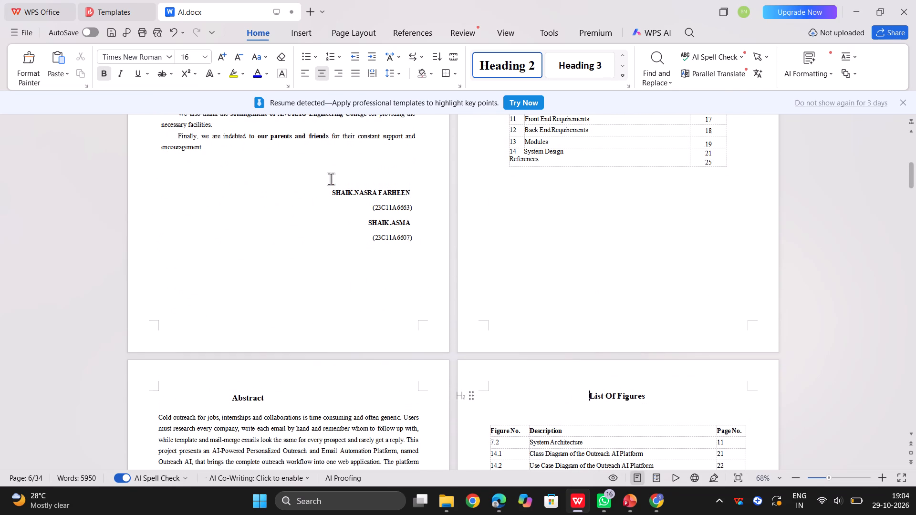
pyautogui.scroll(3, 514, 221)
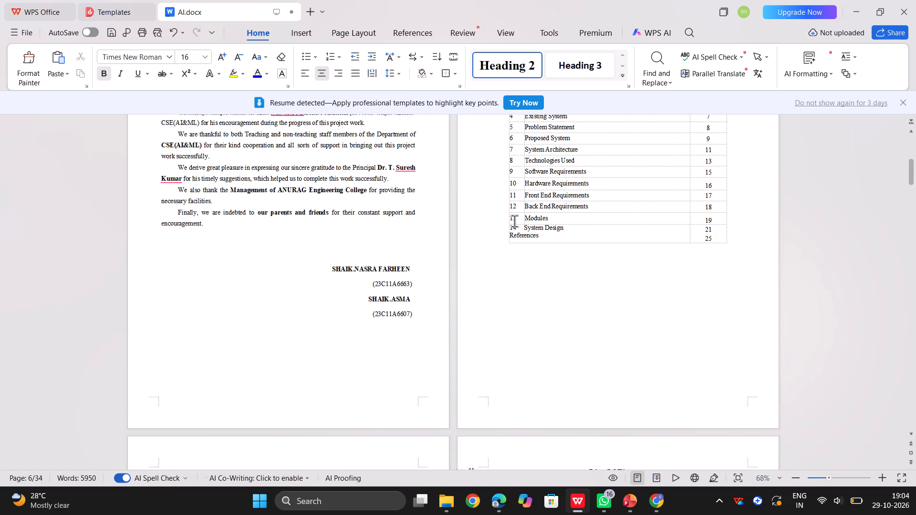
pyautogui.scroll(1, 514, 221)
pyautogui.scroll(-4, 514, 221)
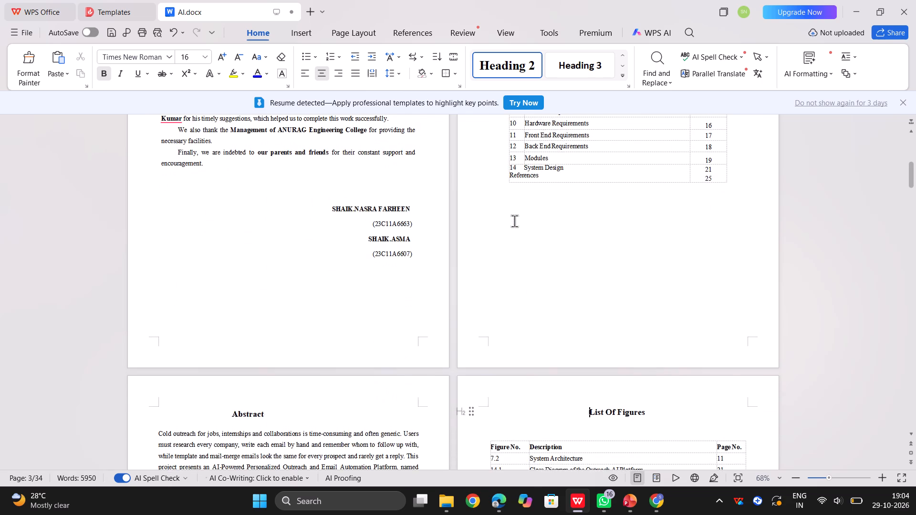
pyautogui.scroll(-5, 514, 221)
pyautogui.scroll(1, 514, 221)
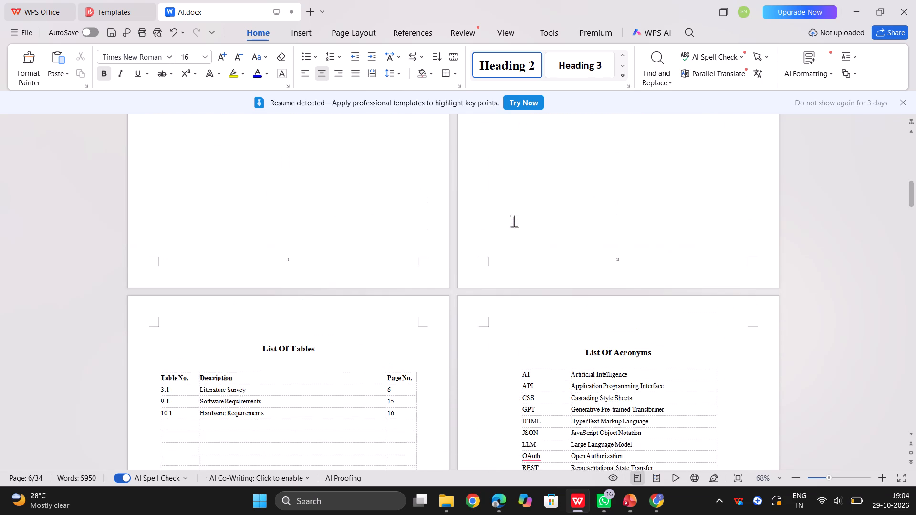
pyautogui.scroll(1, 514, 221)
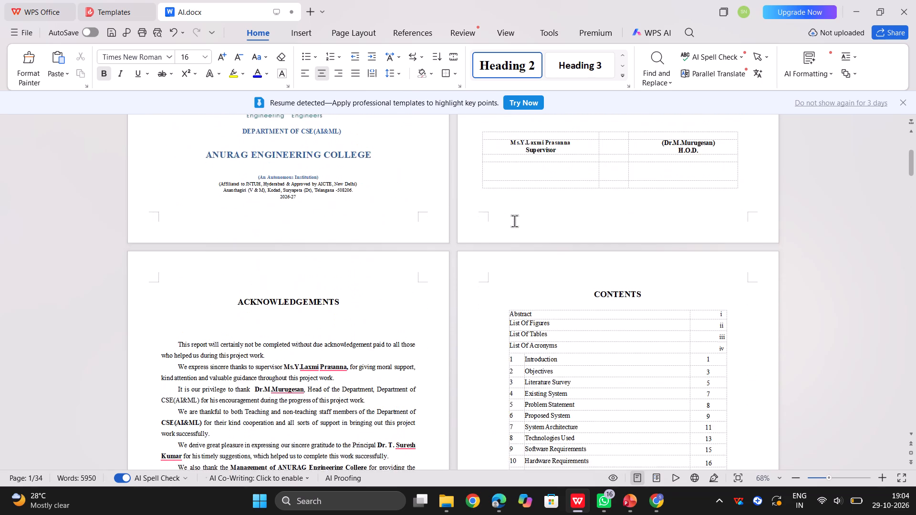
pyautogui.scroll(1, 514, 221)
pyautogui.scroll(-2, 514, 221)
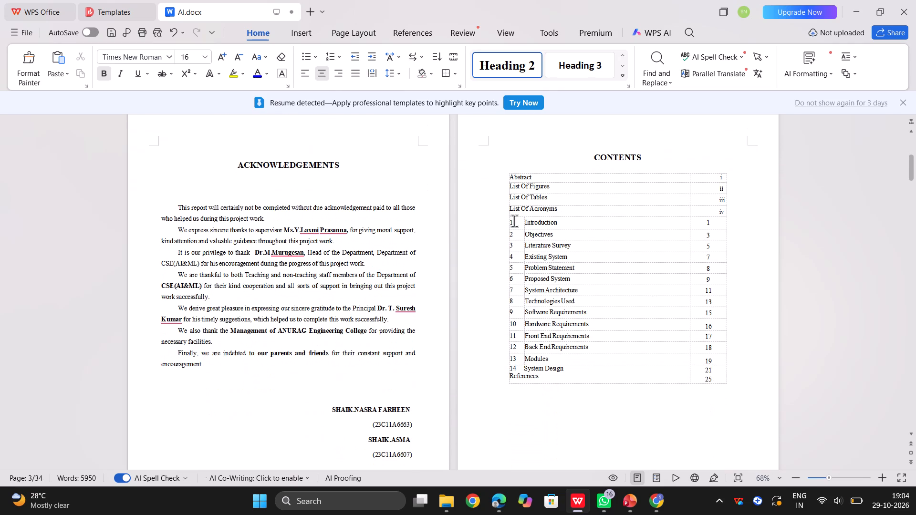
pyautogui.scroll(-9, 514, 221)
# Check the page layout of Chapters 1 to 4, including the literature survey table and the Research Gap page.
pyautogui.scroll(-1, 514, 221)
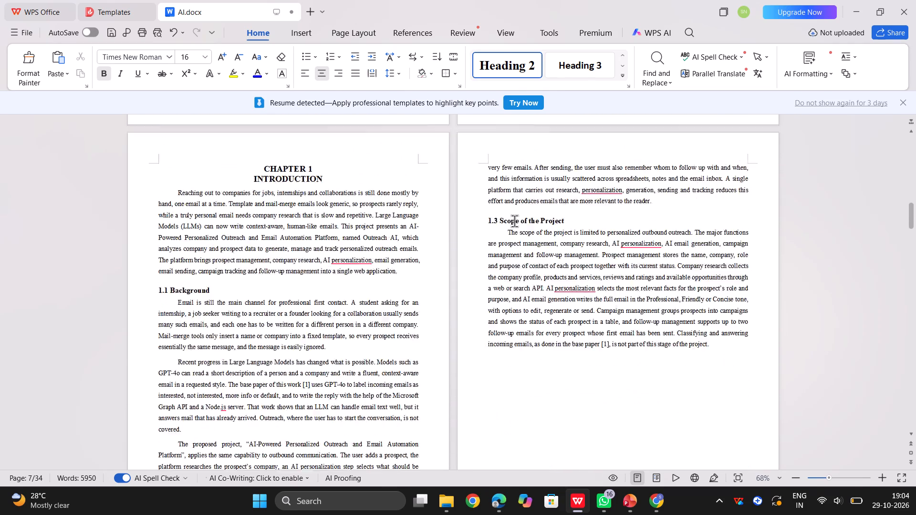
pyautogui.scroll(-4, 514, 221)
pyautogui.scroll(1, 514, 221)
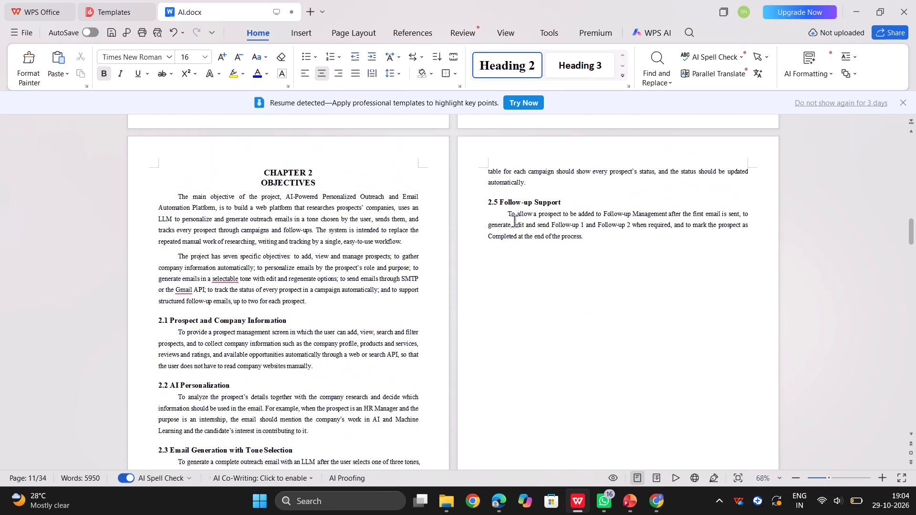
pyautogui.scroll(1, 514, 221)
pyautogui.scroll(-2, 514, 221)
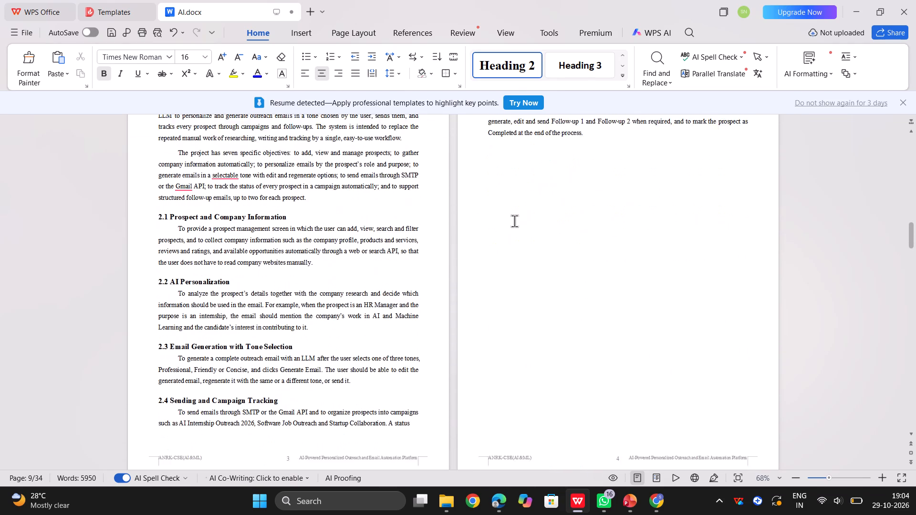
pyautogui.scroll(-2, 514, 221)
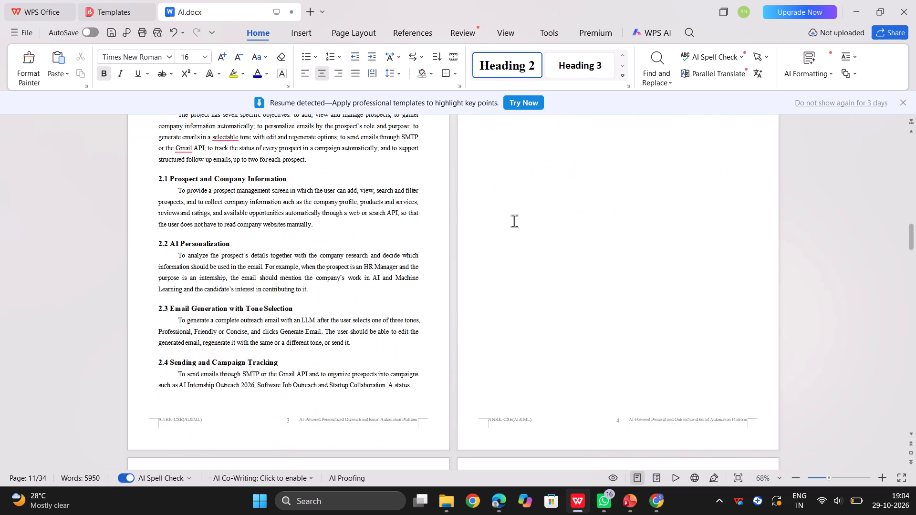
pyautogui.scroll(1, 514, 221)
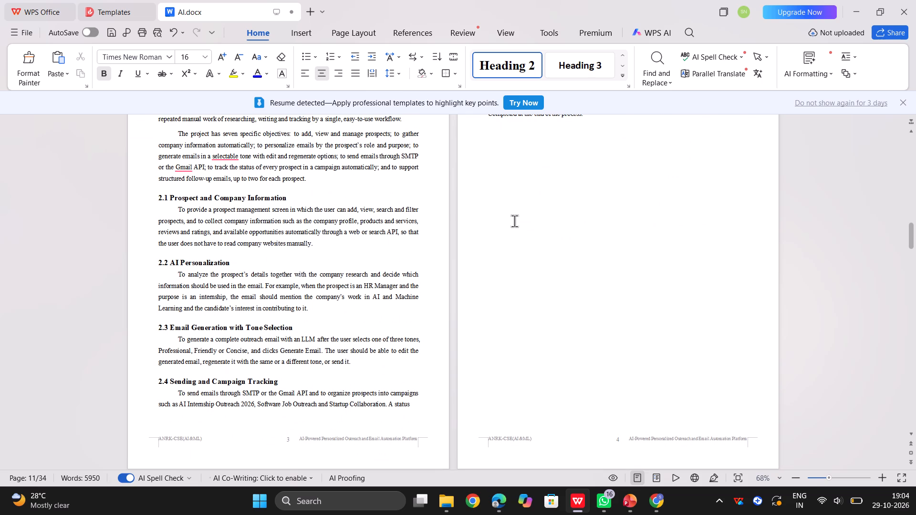
pyautogui.scroll(2, 514, 221)
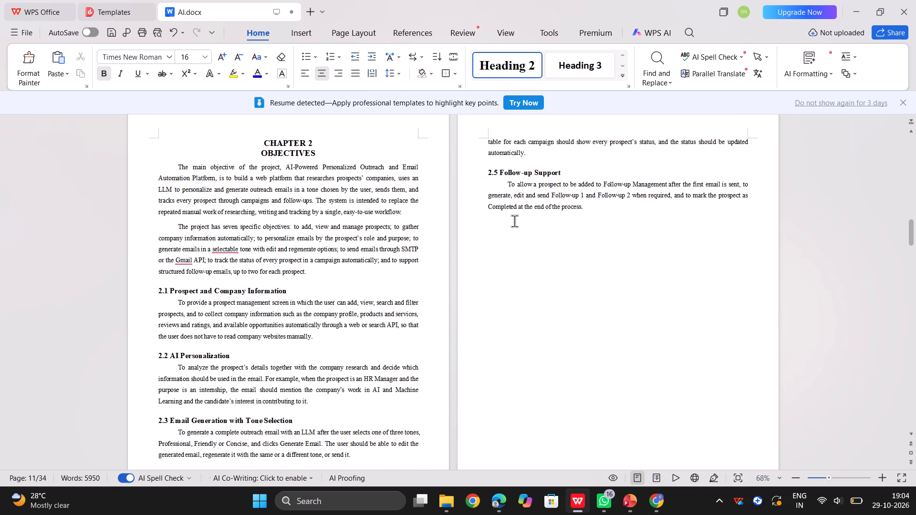
pyautogui.scroll(-6, 514, 221)
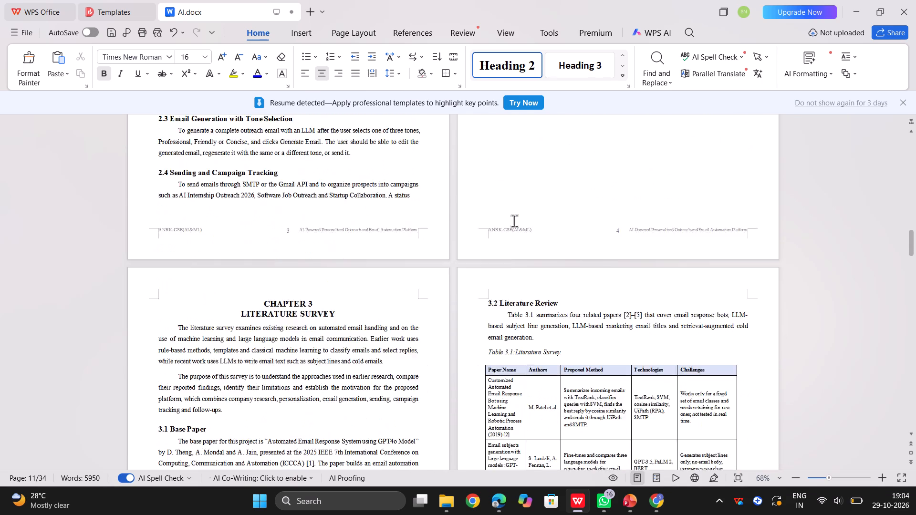
pyautogui.scroll(-6, 514, 221)
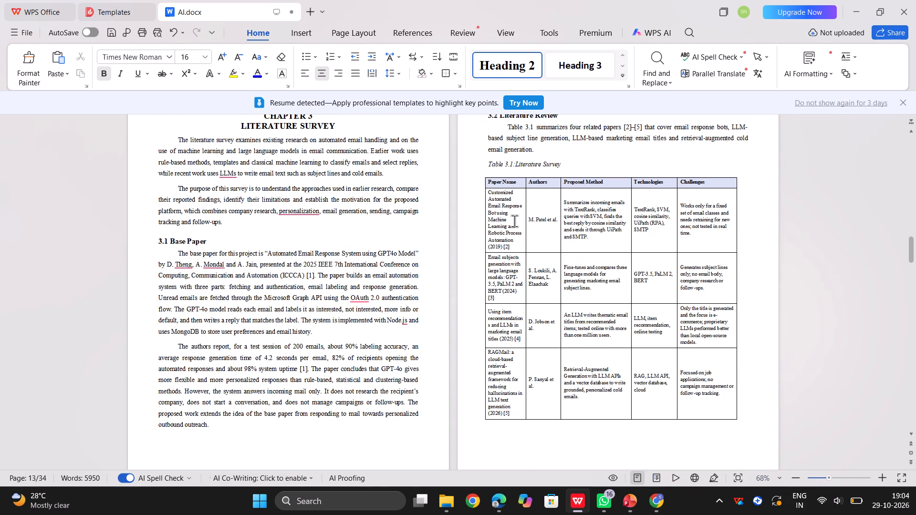
pyautogui.scroll(-6, 514, 221)
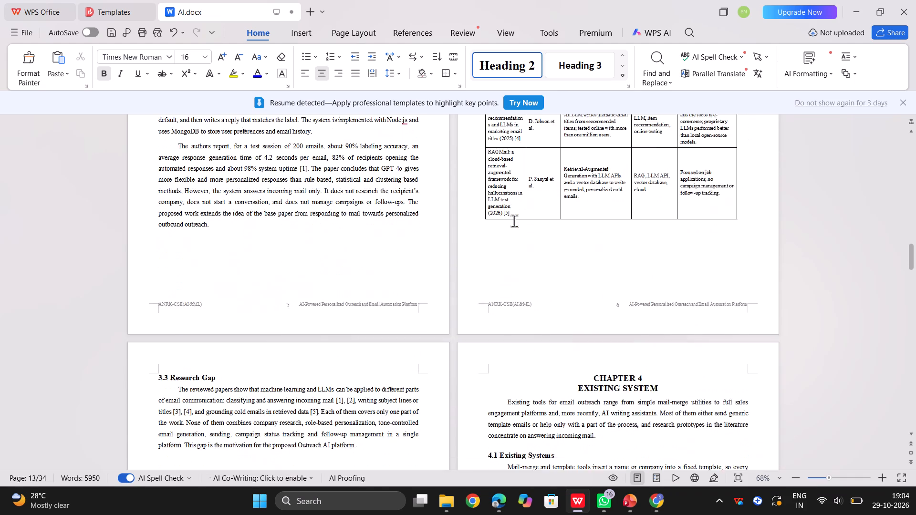
pyautogui.scroll(-3, 514, 221)
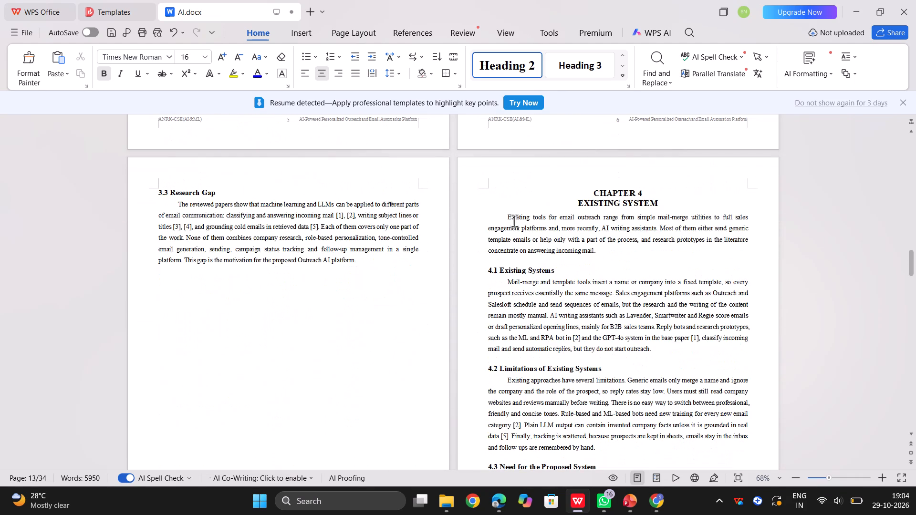
pyautogui.scroll(-2, 514, 221)
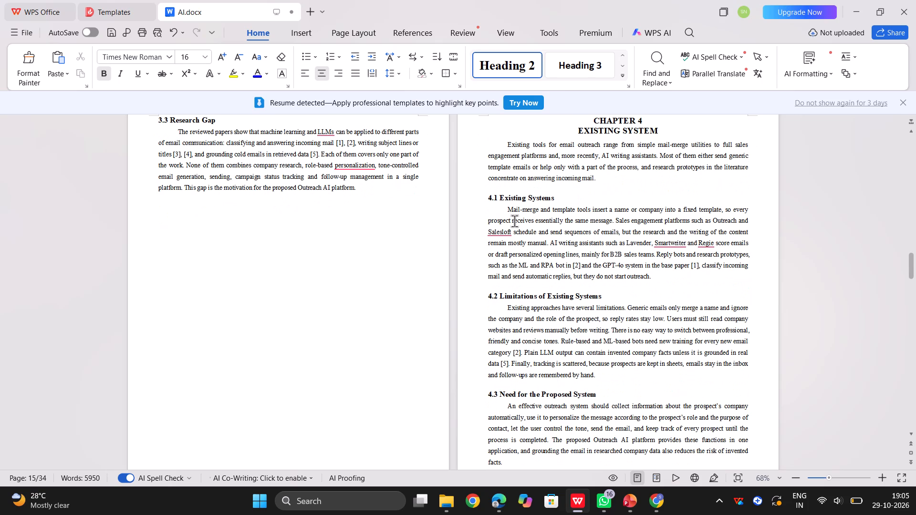
# Check the page layout of Chapters 5 to 7, including the System Architecture figure in section 7.2.
pyautogui.scroll(-9, 514, 221)
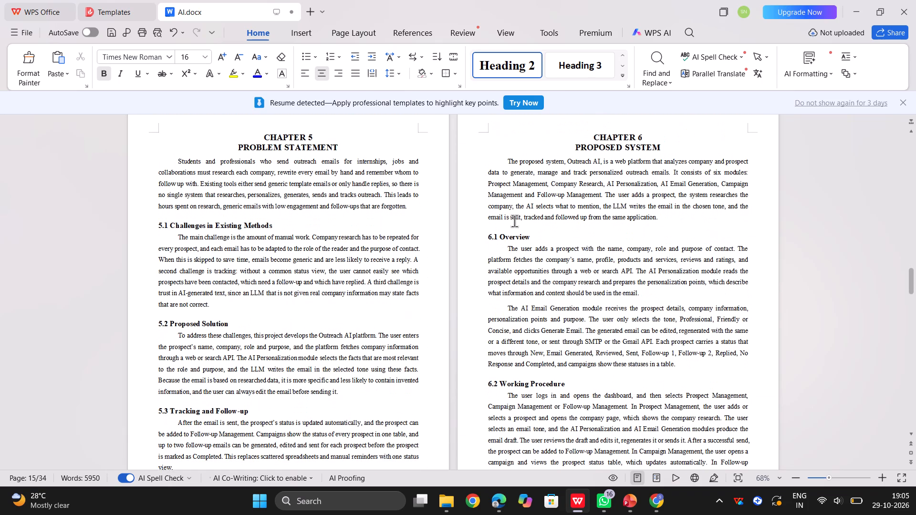
pyautogui.scroll(-6, 514, 221)
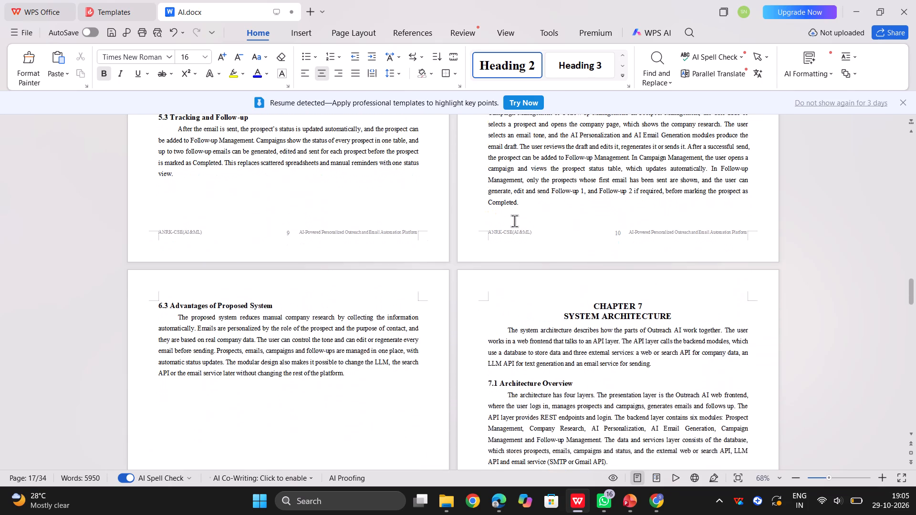
pyautogui.scroll(-5, 514, 221)
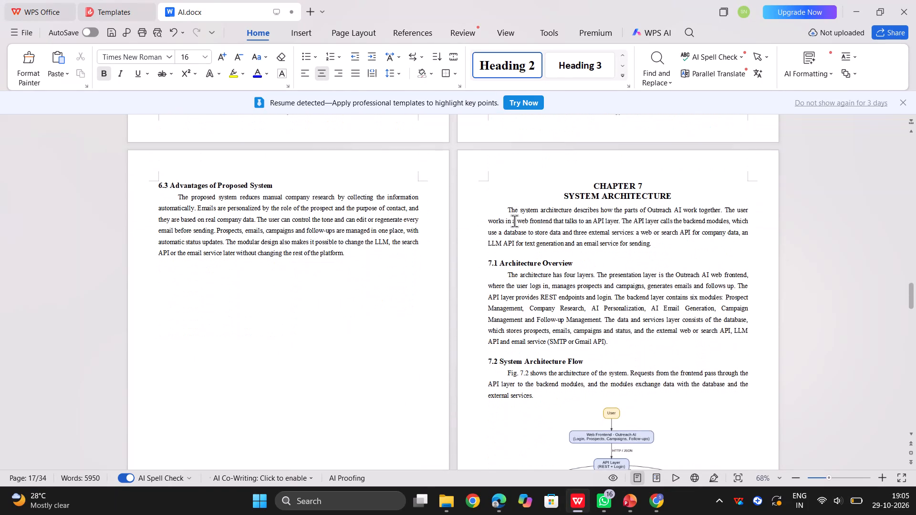
pyautogui.scroll(-5, 514, 221)
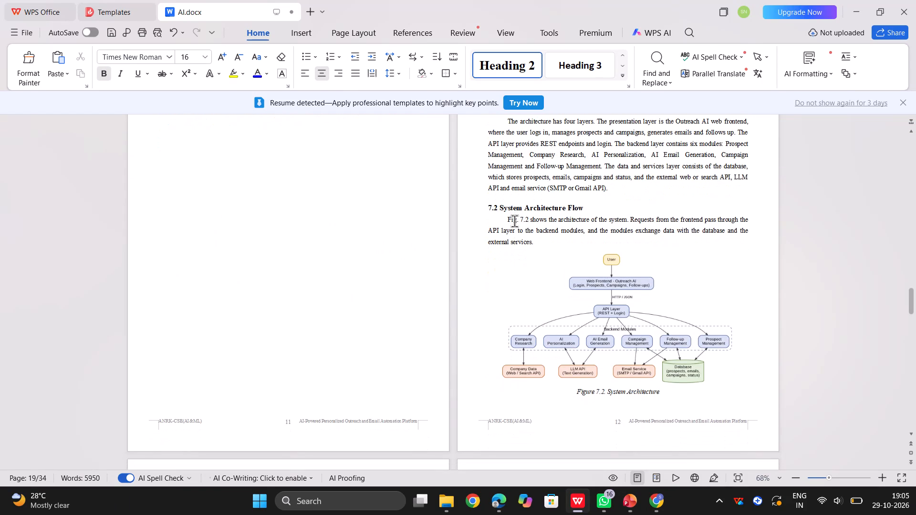
pyautogui.scroll(-1, 514, 221)
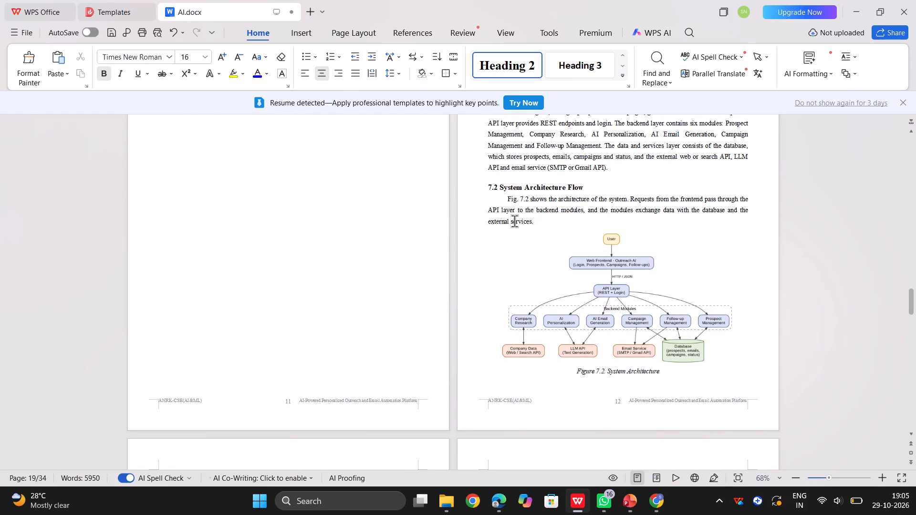
# Check the page layout from section 7.3 through Chapter 8, Technologies Used, to the Software Requirements table in Chapter 9.
pyautogui.scroll(-6, 514, 221)
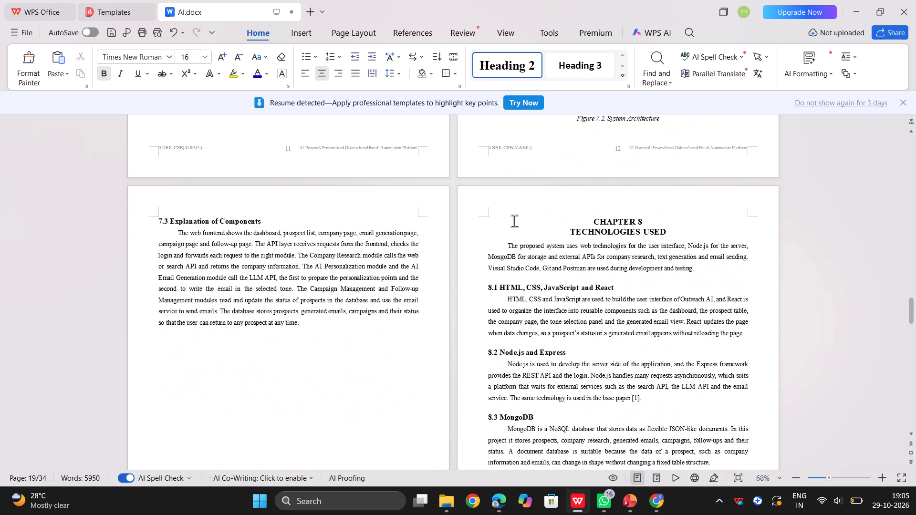
pyautogui.scroll(-2, 514, 221)
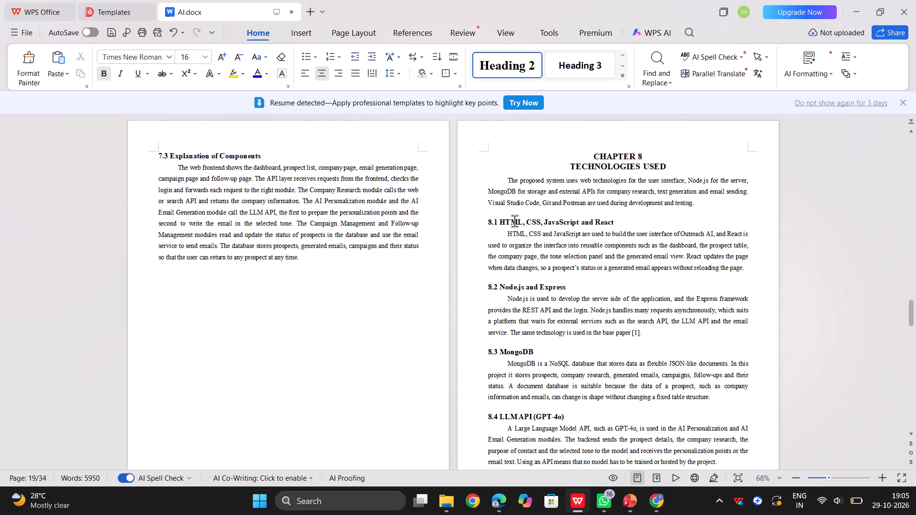
pyautogui.scroll(-3, 514, 221)
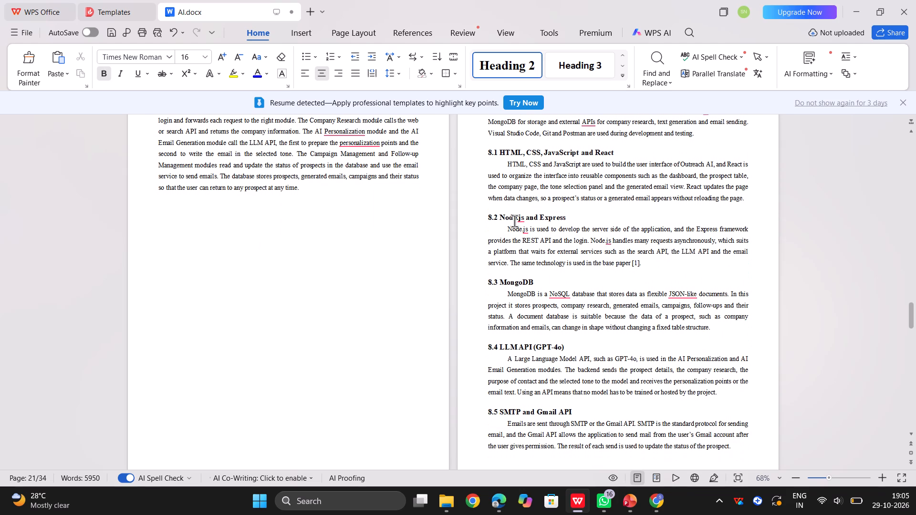
pyautogui.scroll(1, 514, 221)
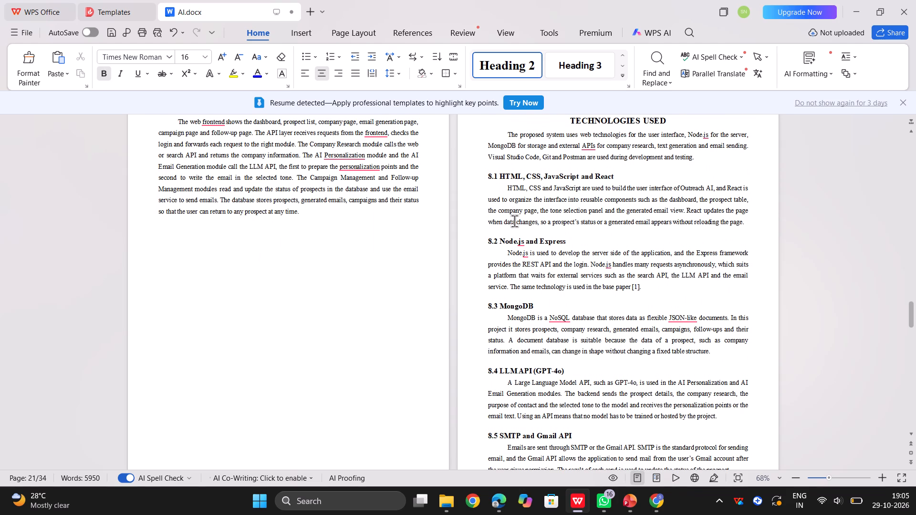
pyautogui.scroll(1, 514, 221)
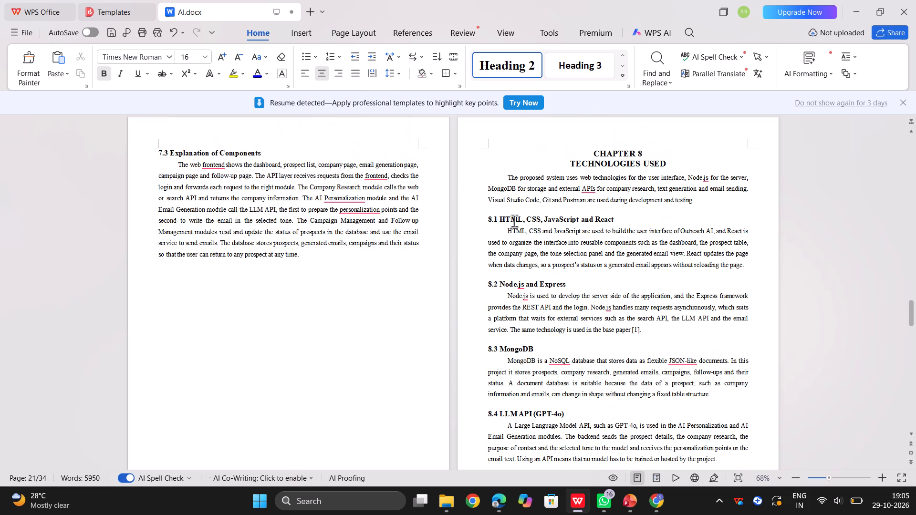
pyautogui.scroll(-1, 514, 221)
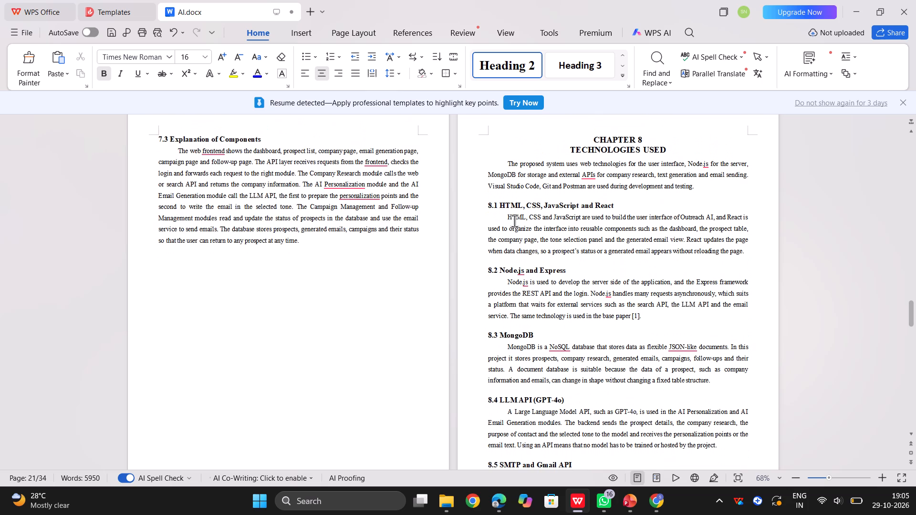
pyautogui.scroll(-9, 514, 221)
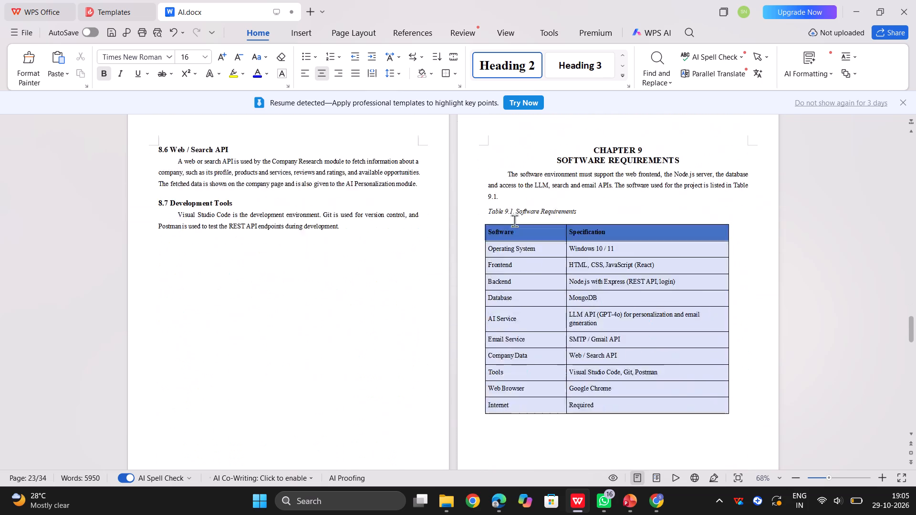
# Check the page layout of Chapters 10 to 13, from the Hardware Requirements table through the Modules pages to the start of Chapter 14.
pyautogui.scroll(-8, 514, 221)
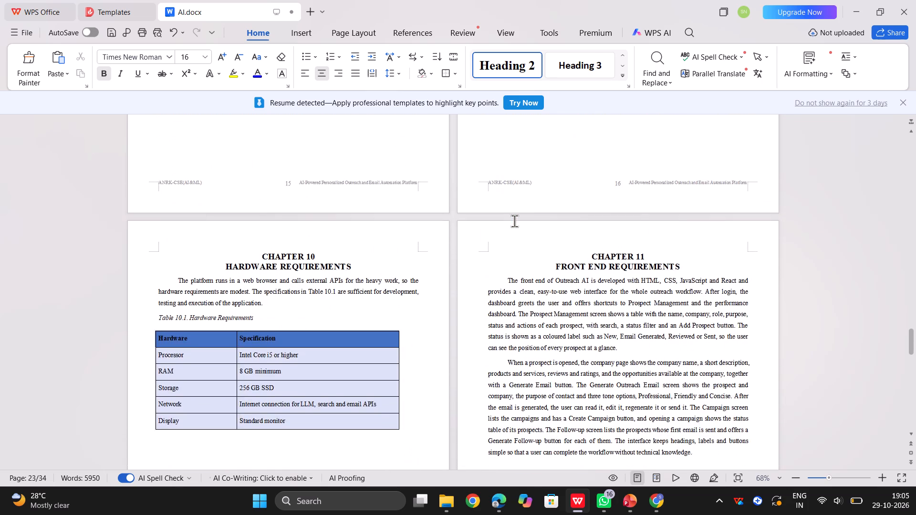
pyautogui.scroll(-4, 514, 221)
pyautogui.scroll(1, 514, 221)
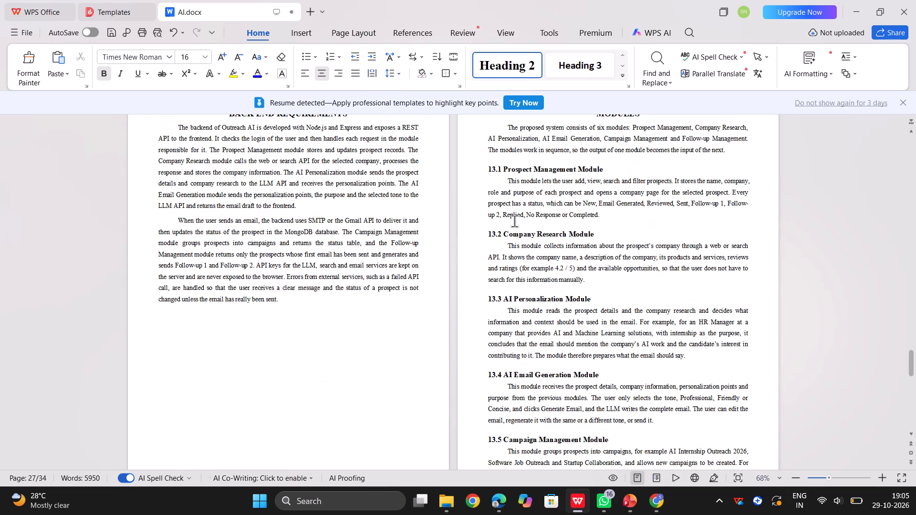
pyautogui.scroll(2, 514, 221)
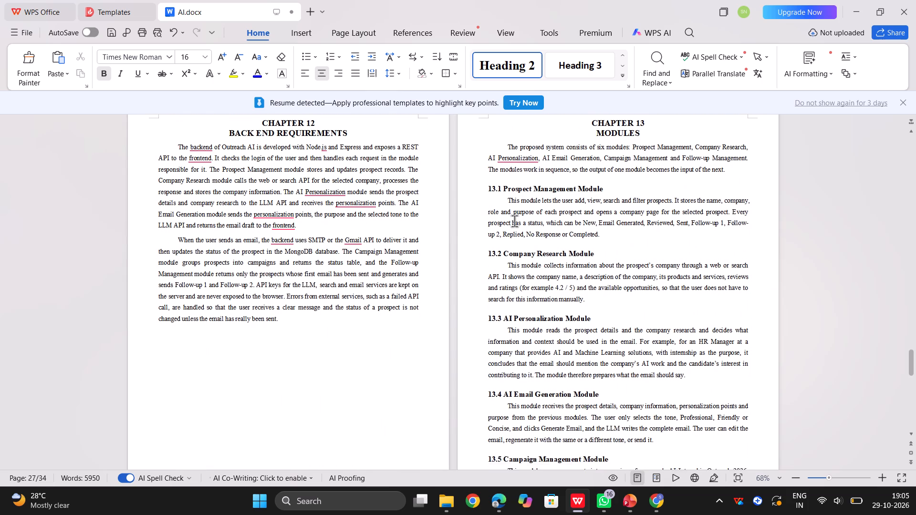
pyautogui.scroll(1, 514, 221)
pyautogui.scroll(-5, 514, 221)
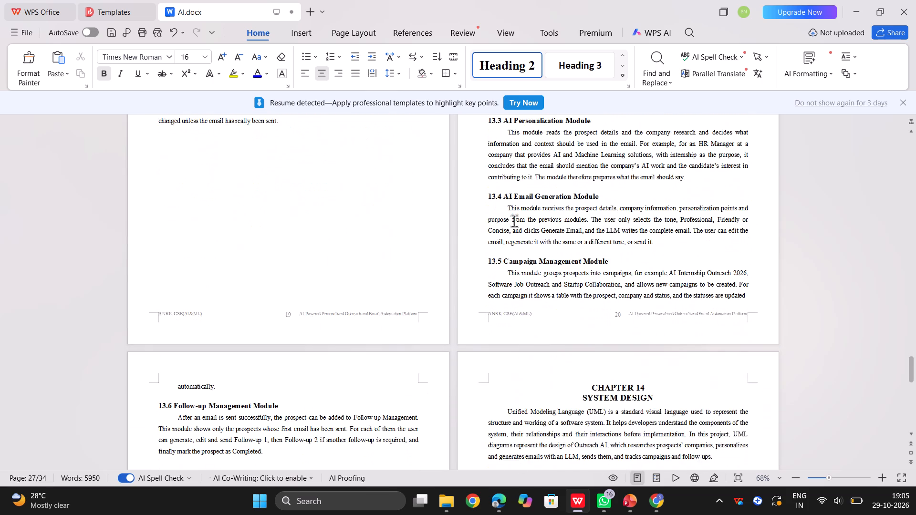
# Examine the System Design chapter's class, use case and activity diagrams, returning to the class diagram in section 14.1.
pyautogui.scroll(-6, 514, 221)
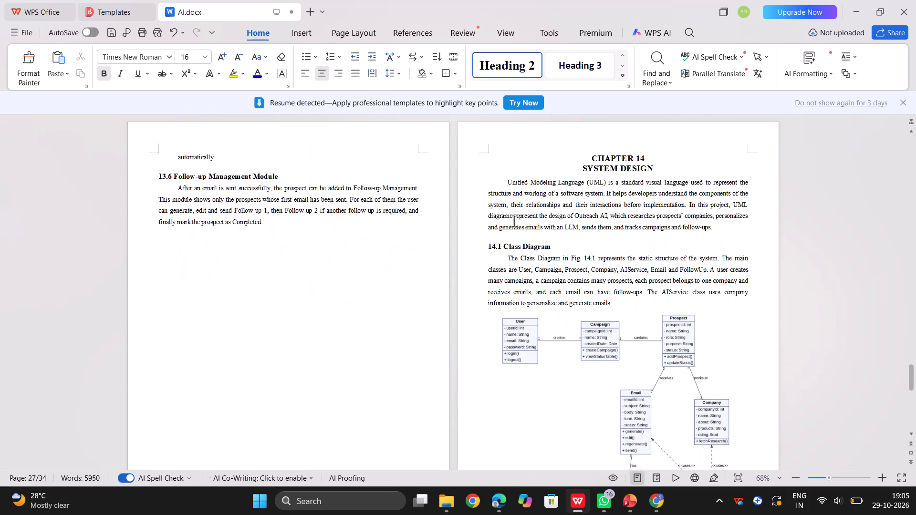
pyautogui.scroll(-3, 514, 221)
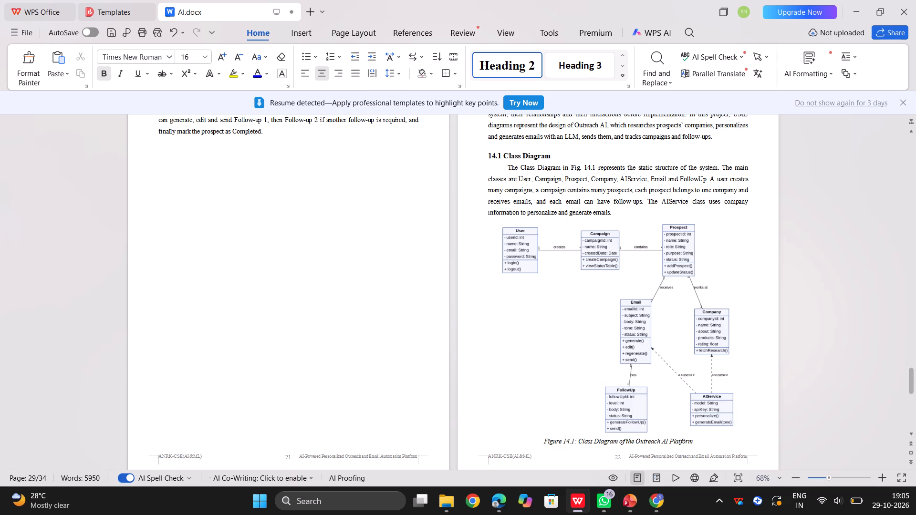
pyautogui.scroll(-3, 594, 314)
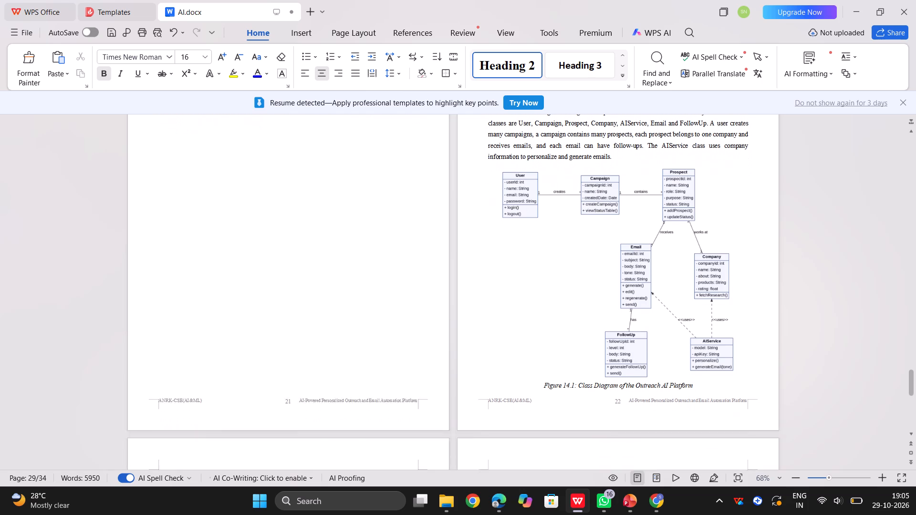
pyautogui.scroll(-6, 594, 314)
pyautogui.scroll(2, 594, 314)
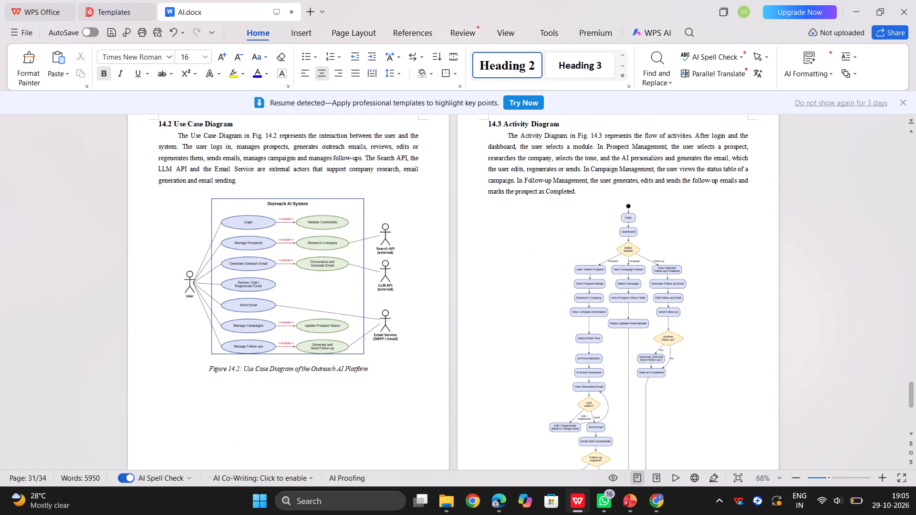
pyautogui.scroll(3, 594, 314)
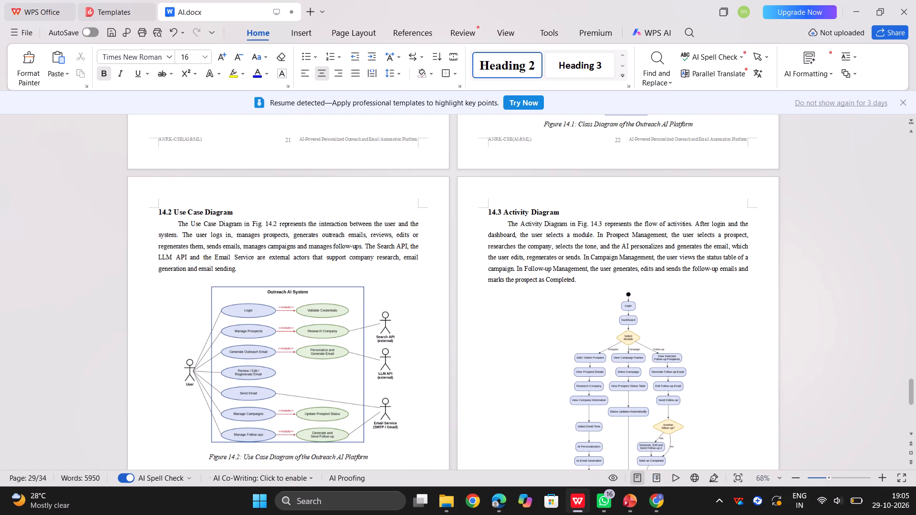
pyautogui.scroll(1, 604, 377)
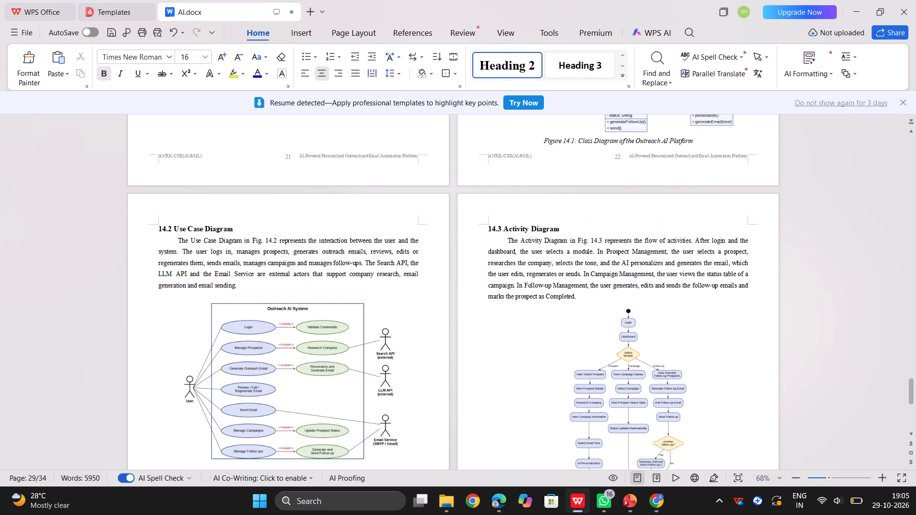
pyautogui.scroll(3, 604, 377)
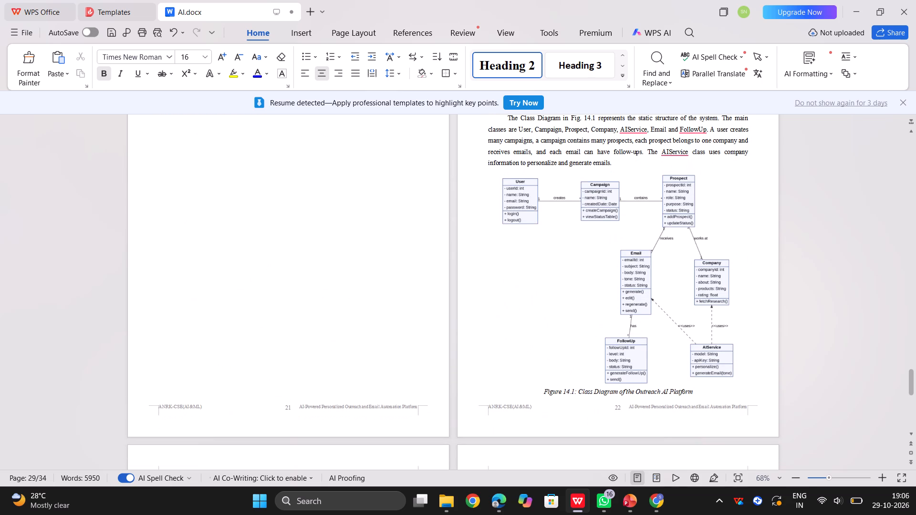
# Switch to pptfinal.pptx in PowerPoint and copy the class diagram picture from the System Design - Class Diagram slide.
pyautogui.click(654, 422)
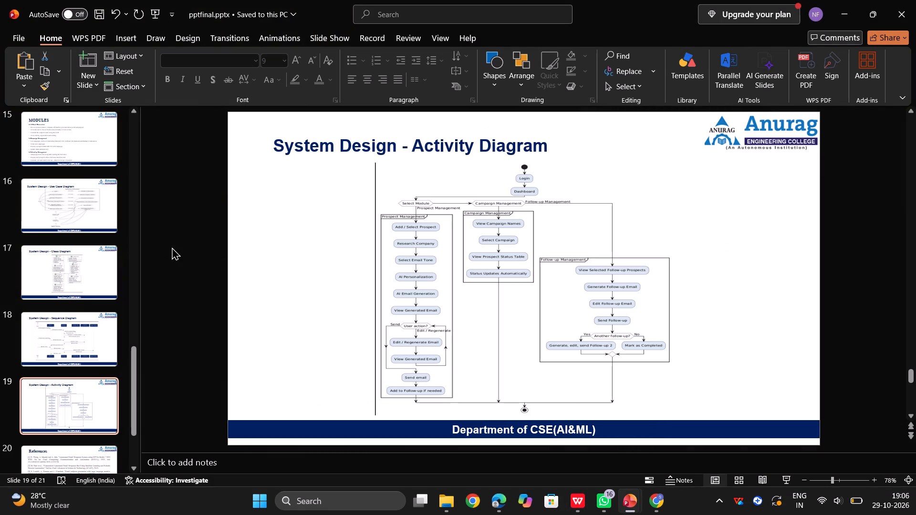
pyautogui.click(82, 202)
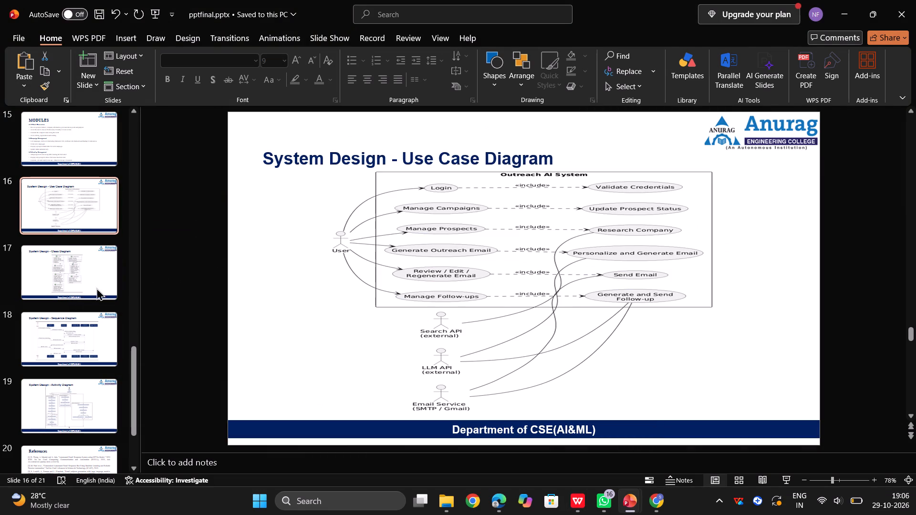
pyautogui.click(76, 280)
pyautogui.rightClick(466, 356)
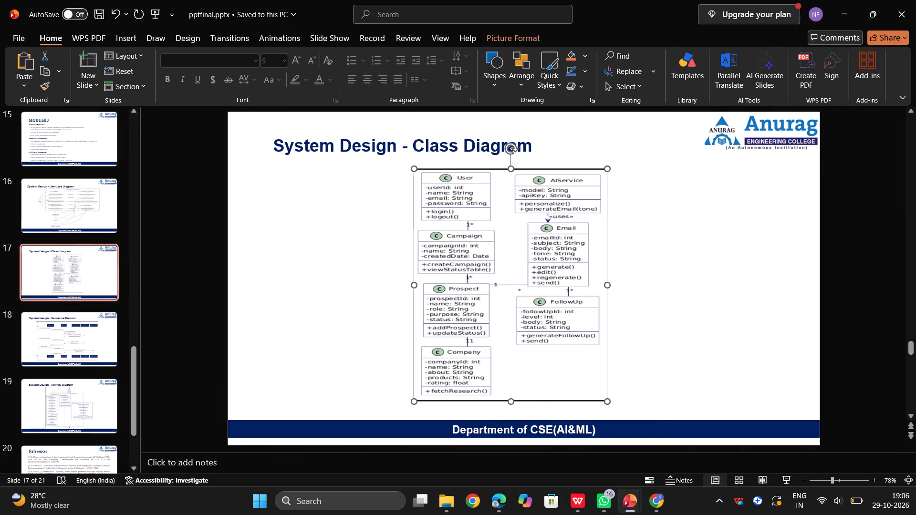
pyautogui.click(529, 126)
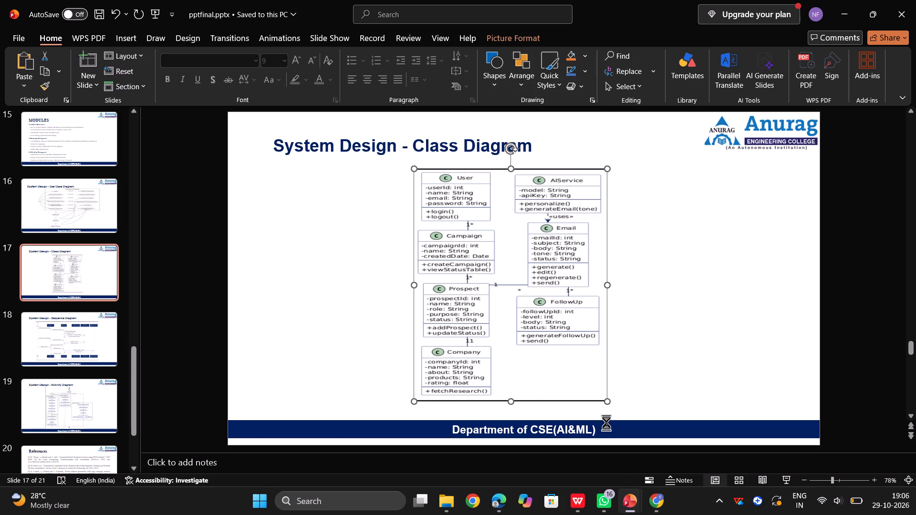
# Switch to AI.docx in WPS Office and replace the old class diagram above the Figure 14.1 caption with the copied class diagram picture.
pyautogui.click(580, 504)
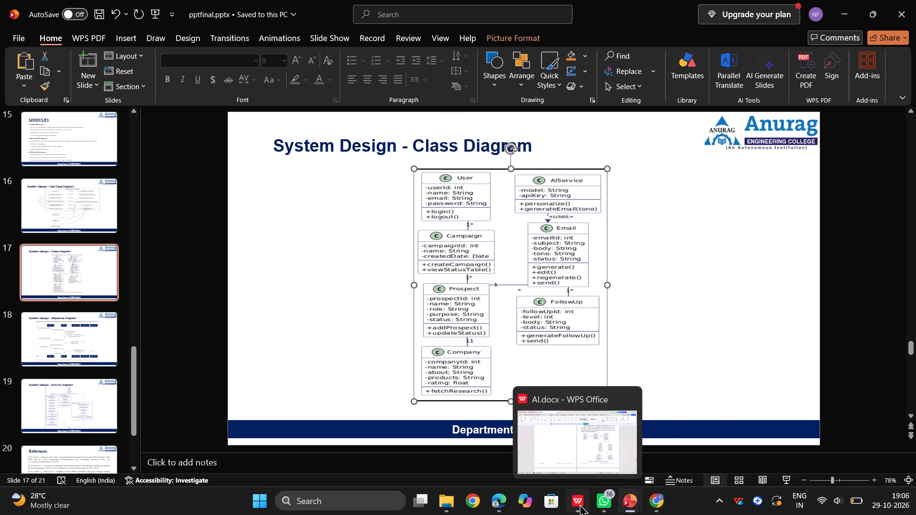
pyautogui.click(611, 285)
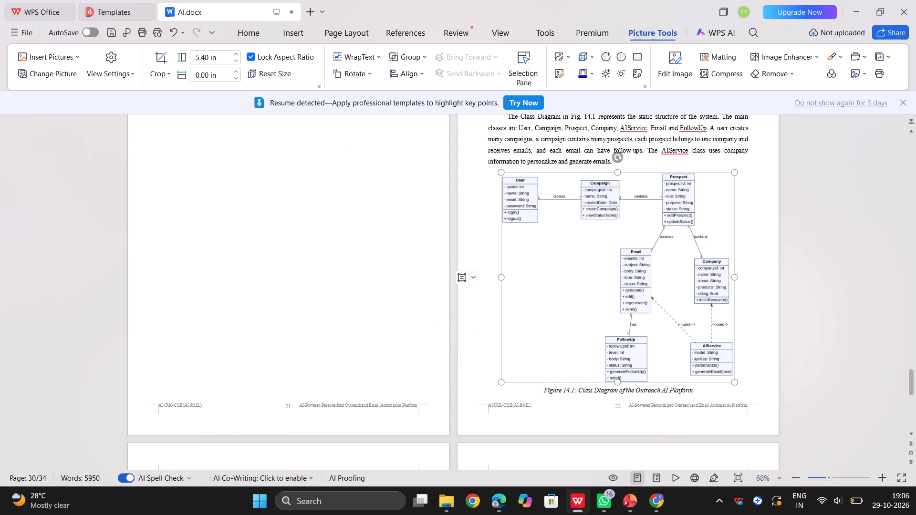
pyautogui.rightClick(611, 285)
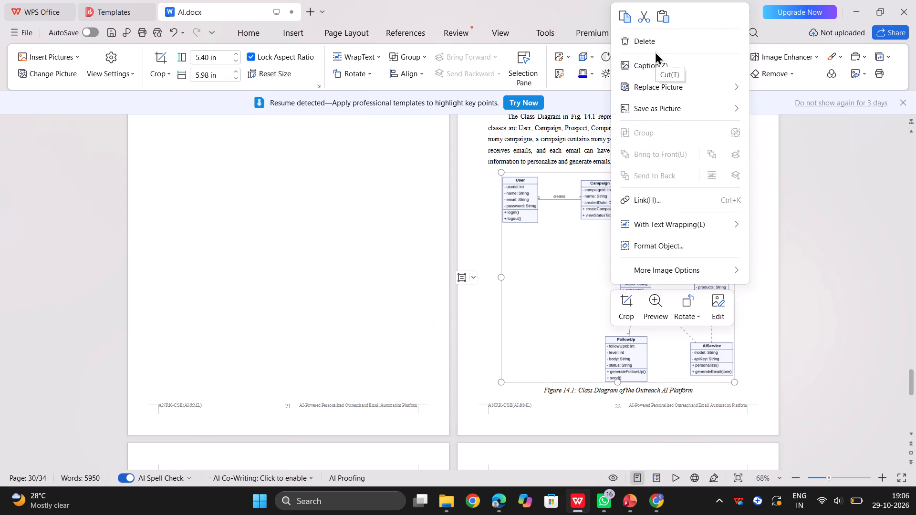
pyautogui.click(655, 49)
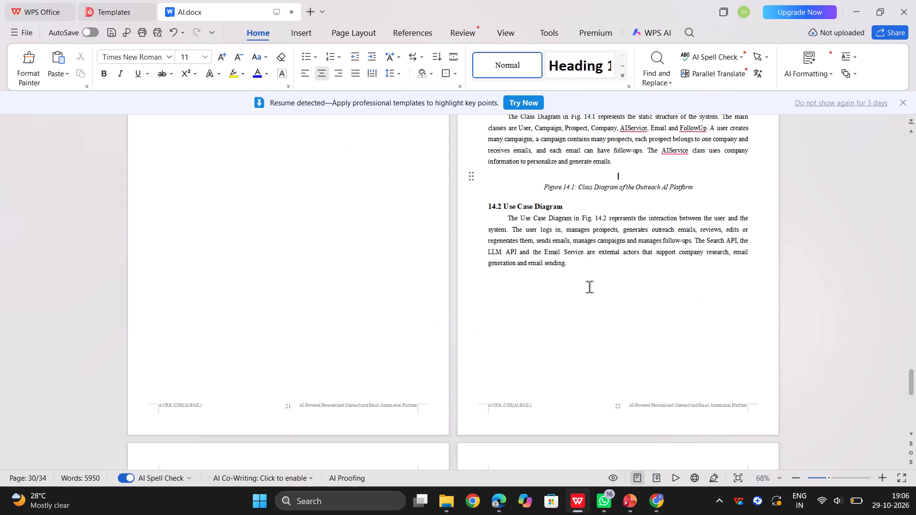
pyautogui.hotkey('ctrl', 'v')
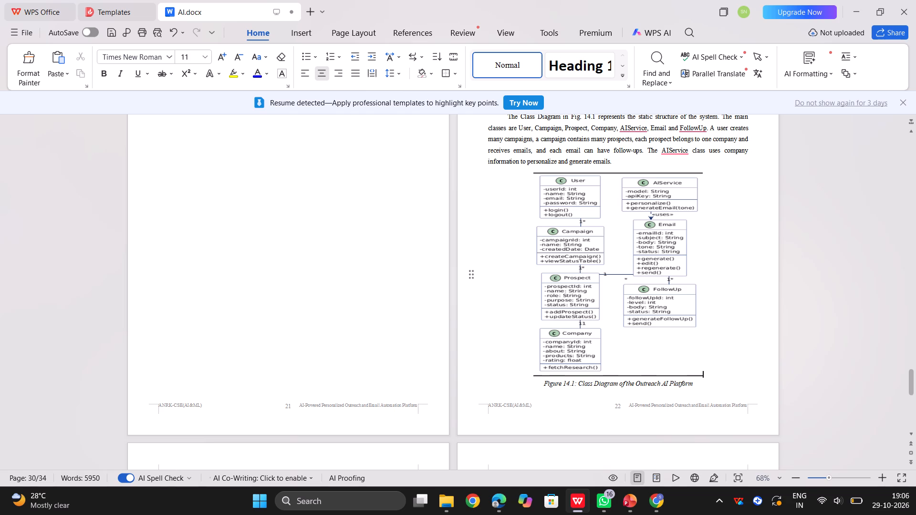
# Copy the use case diagram picture from the System Design - Use Case Diagram slide in pptfinal.pptx and return to AI.docx.
pyautogui.scroll(-9, 638, 357)
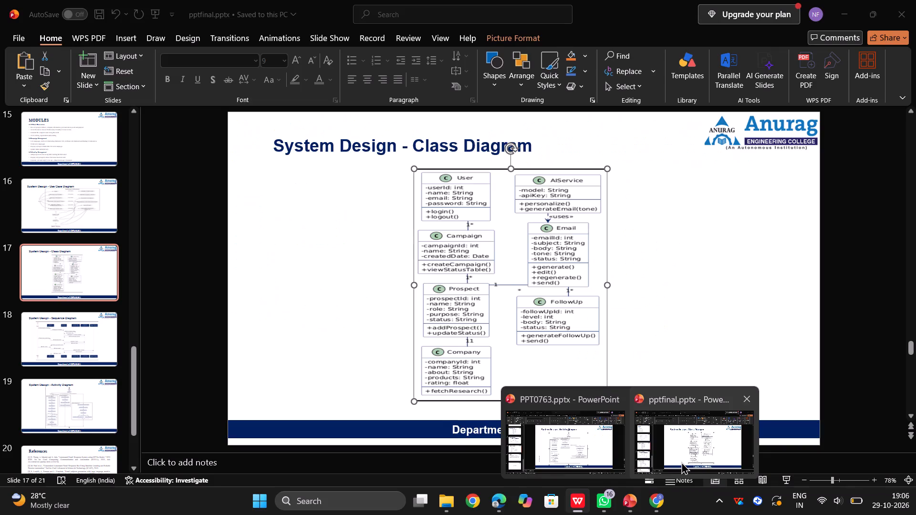
pyautogui.click(681, 462)
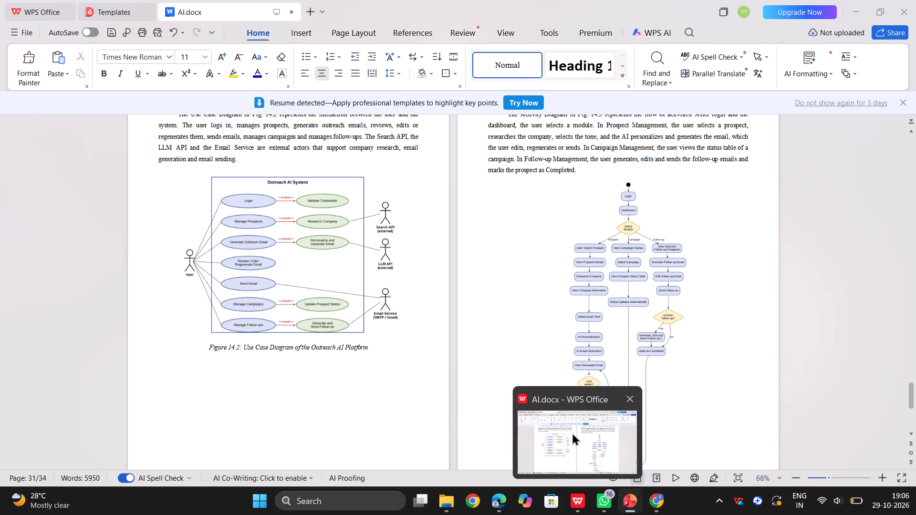
pyautogui.click(572, 433)
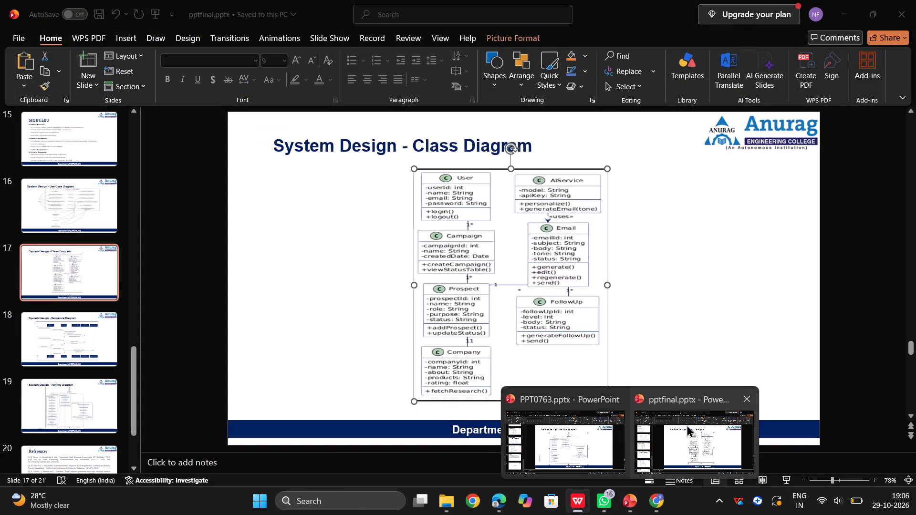
pyautogui.click(687, 424)
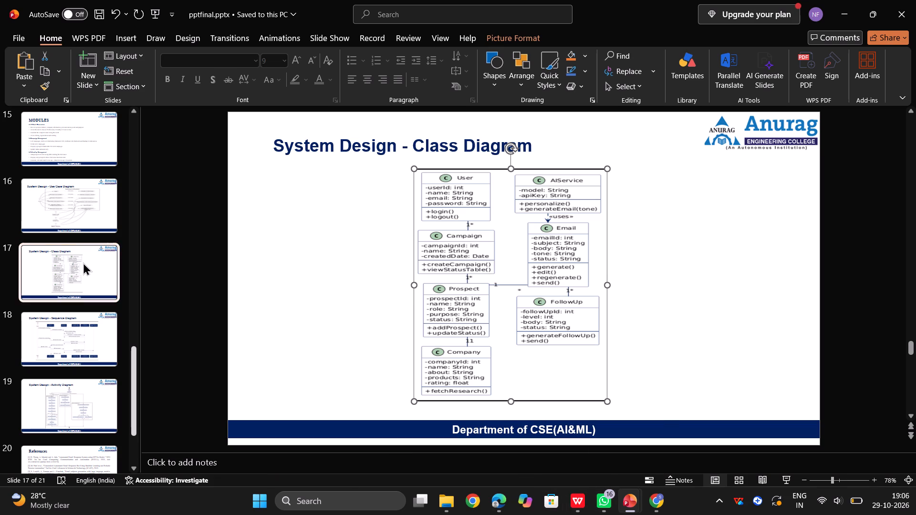
pyautogui.click(86, 205)
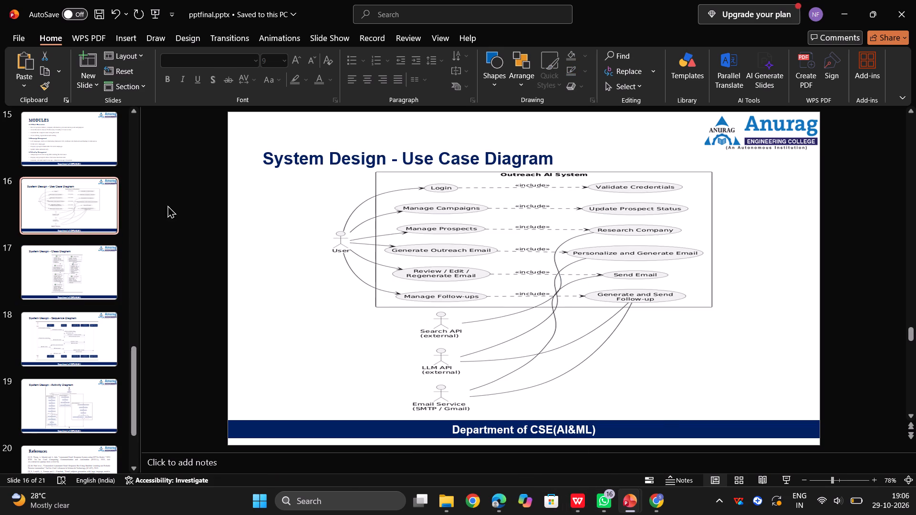
pyautogui.rightClick(487, 256)
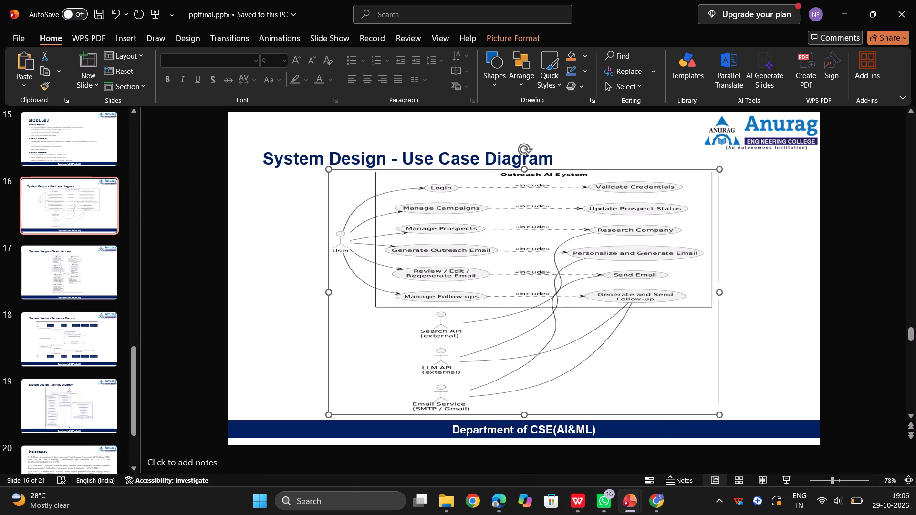
pyautogui.click(526, 255)
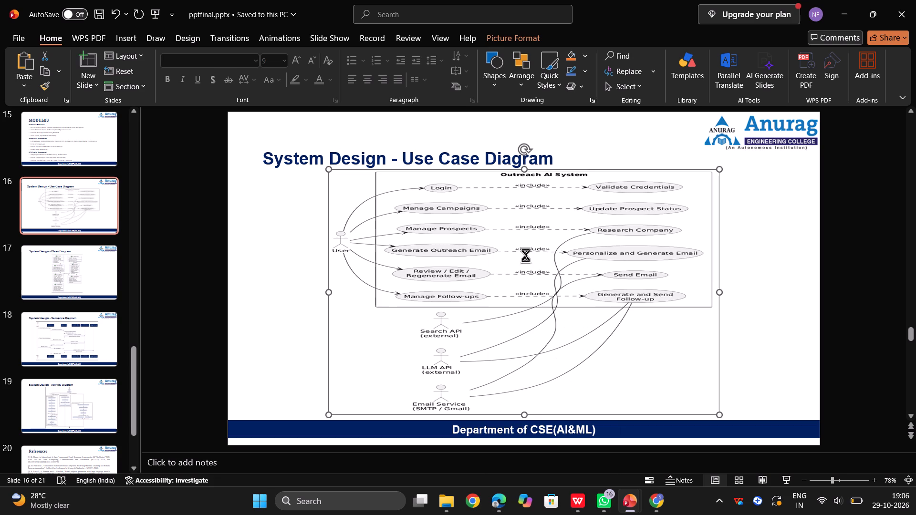
pyautogui.click(585, 440)
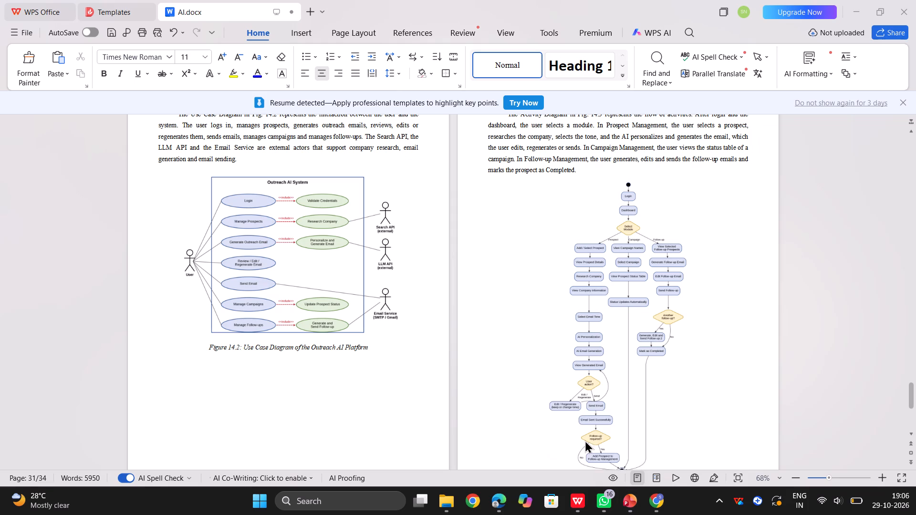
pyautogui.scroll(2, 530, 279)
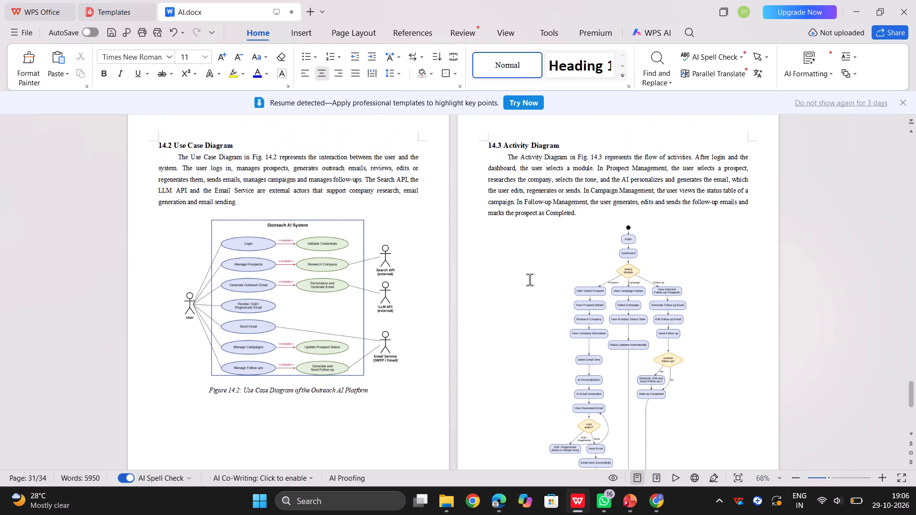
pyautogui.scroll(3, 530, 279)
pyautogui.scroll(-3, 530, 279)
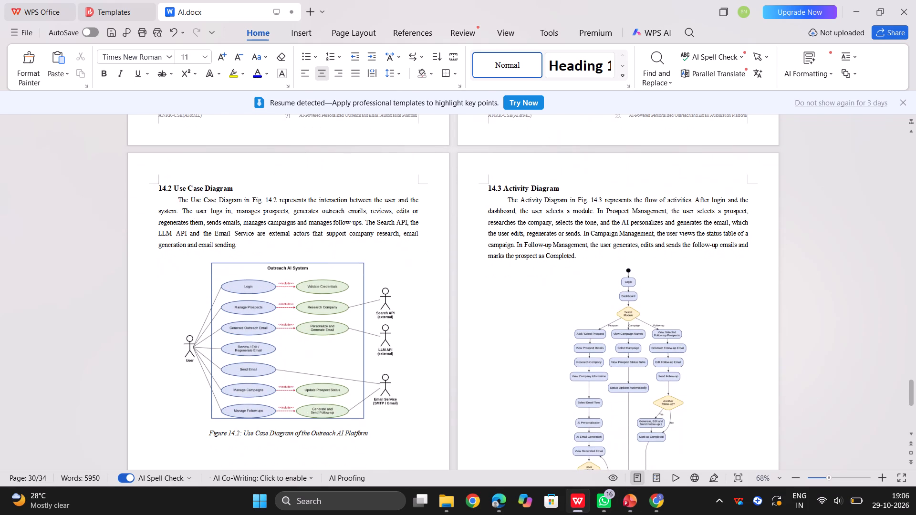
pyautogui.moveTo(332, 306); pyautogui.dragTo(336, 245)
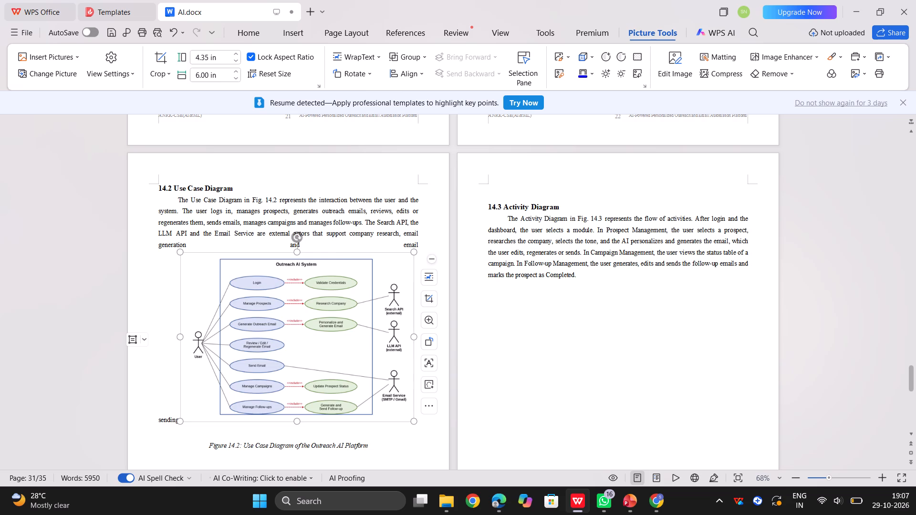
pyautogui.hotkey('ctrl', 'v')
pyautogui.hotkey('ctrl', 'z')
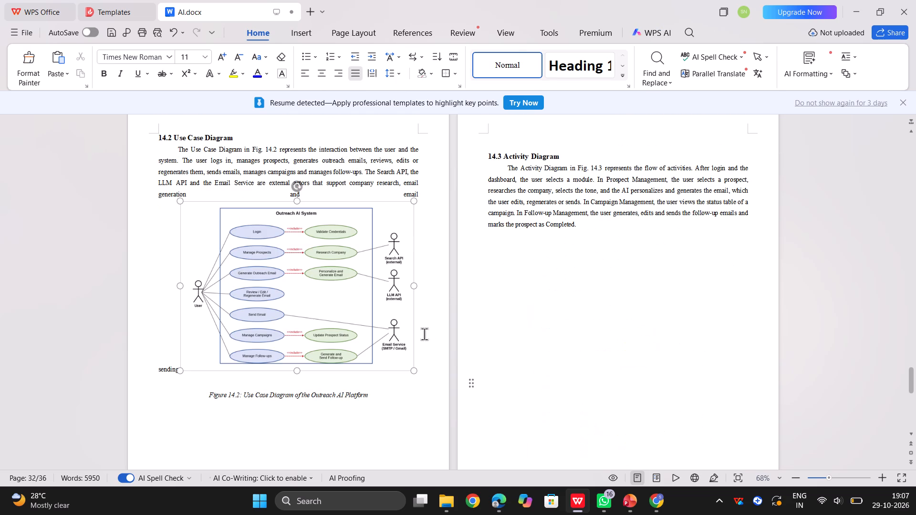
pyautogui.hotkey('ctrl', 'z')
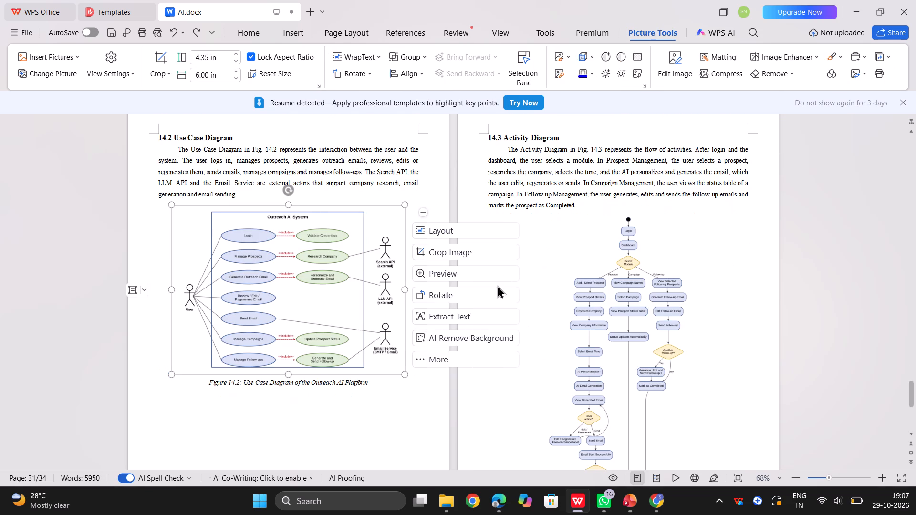
# Delete the old use case diagram above the Figure 14.2 caption and paste the copied use case diagram in its place.
pyautogui.click(386, 389)
pyautogui.click(319, 321)
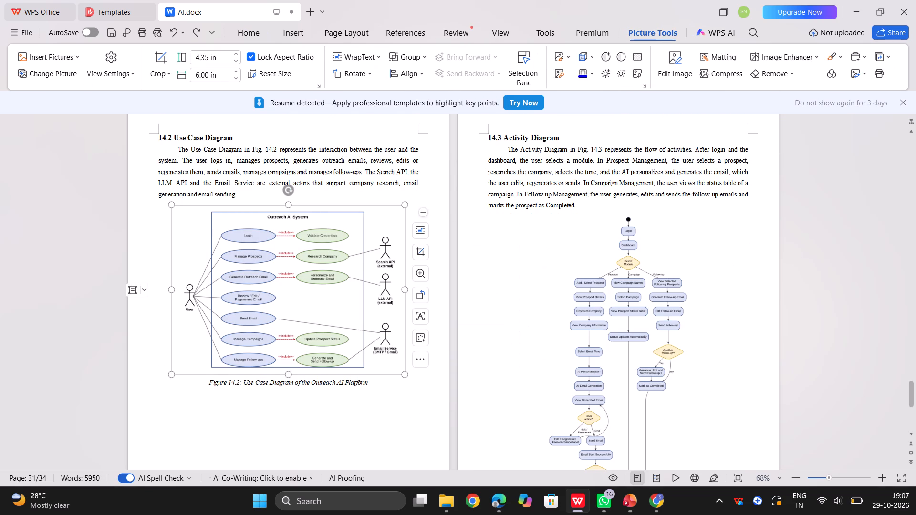
pyautogui.rightClick(319, 321)
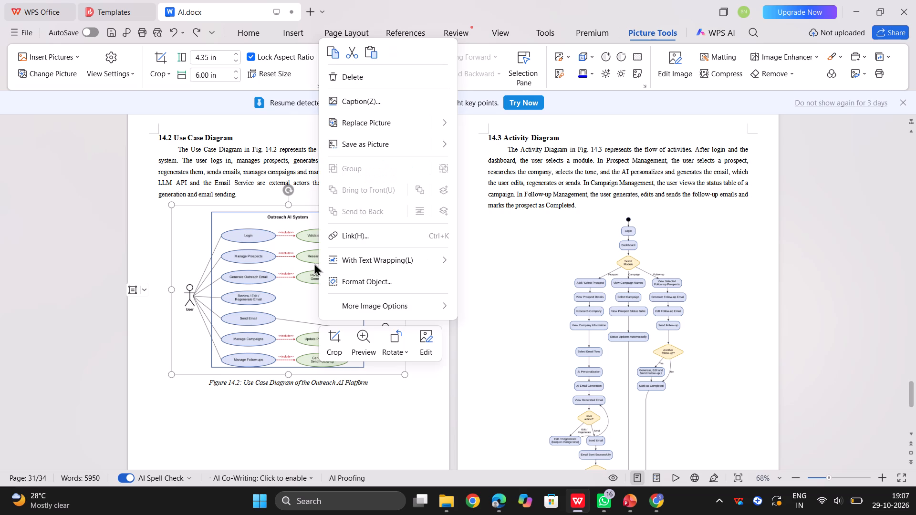
pyautogui.click(359, 72)
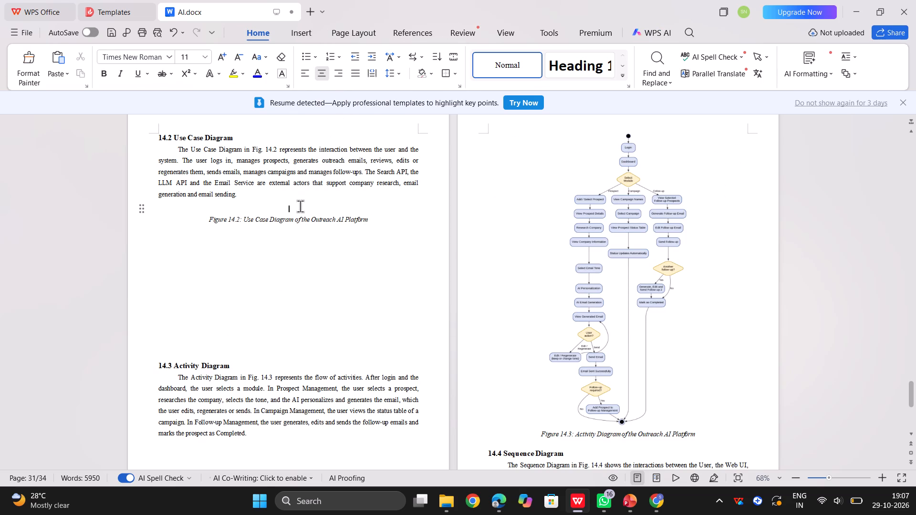
pyautogui.hotkey('ctrl', 'v')
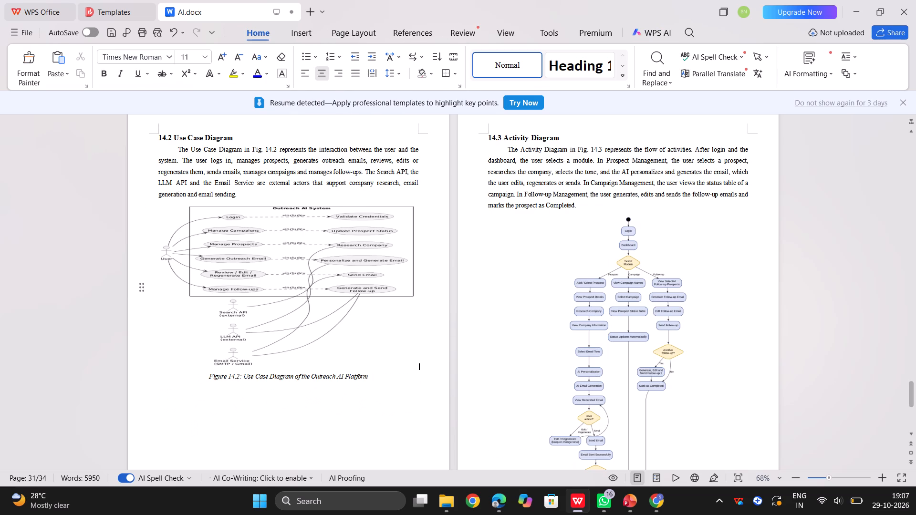
# Stretch the pasted use case diagram in section 14.2 vertically to a height of about 6.5 in, keeping its 6.67 in width.
pyautogui.click(306, 290)
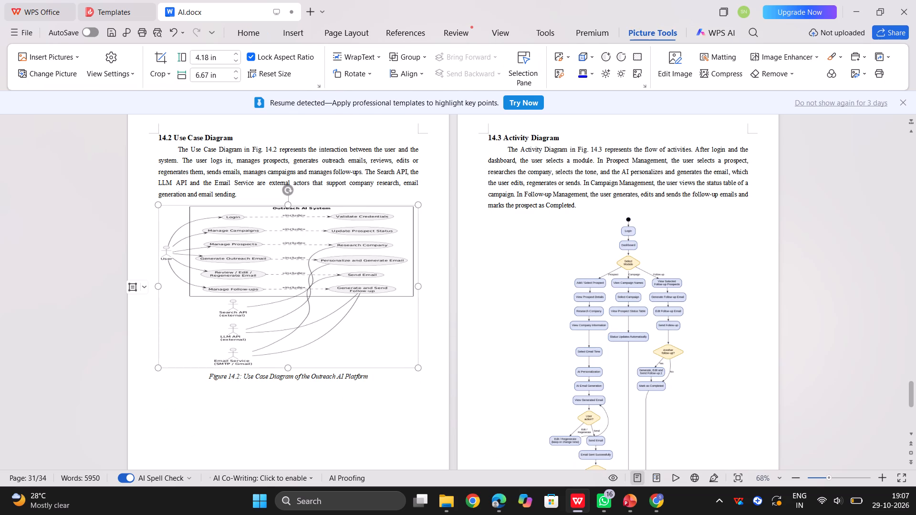
pyautogui.moveTo(288, 368); pyautogui.dragTo(291, 419)
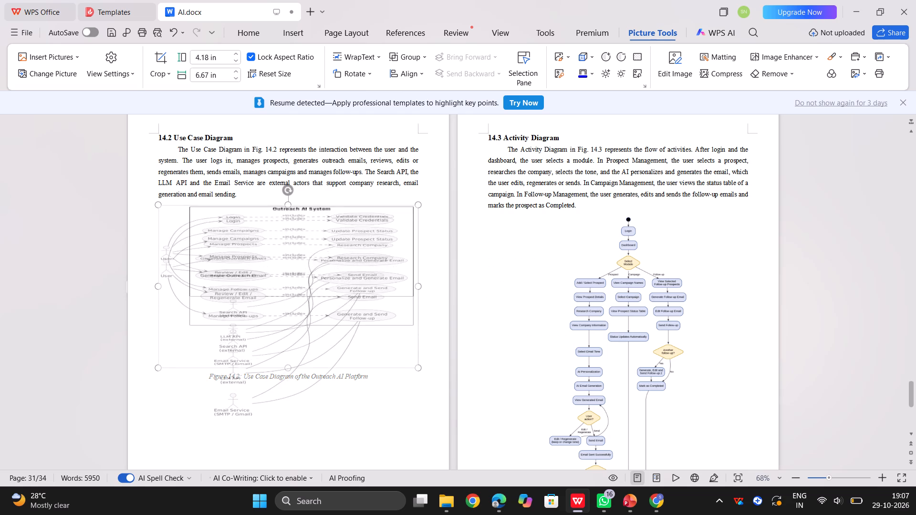
pyautogui.scroll(-2, 335, 410)
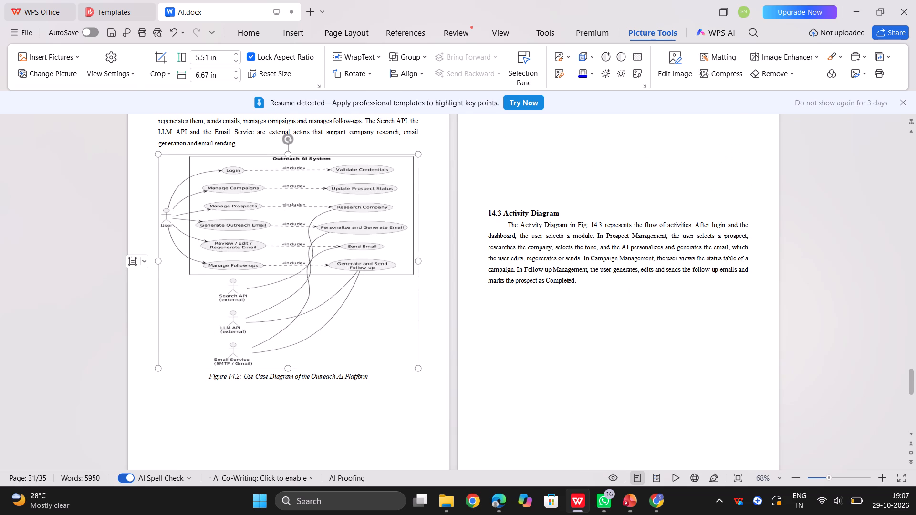
pyautogui.moveTo(288, 369); pyautogui.dragTo(292, 408)
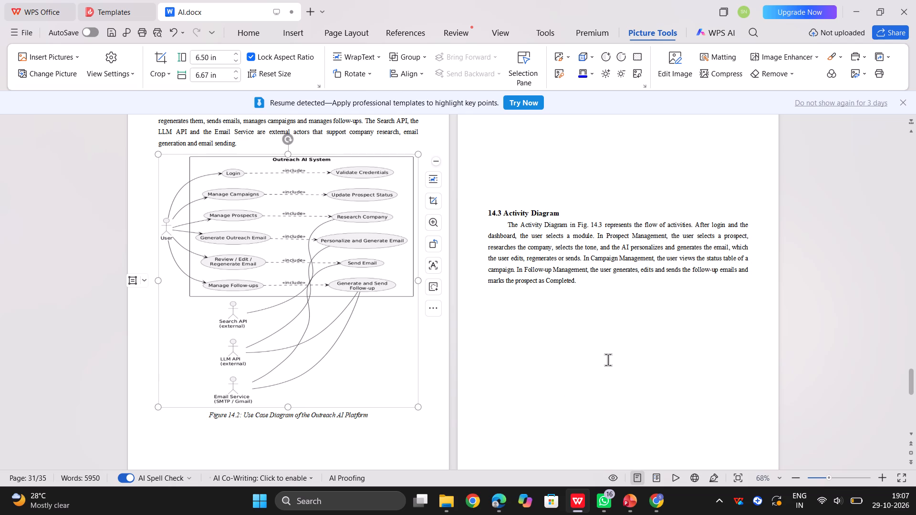
# Delete the blank lines before the 14.3 Activity Diagram heading so that it directly follows the Figure 14.2 caption.
pyautogui.scroll(3, 608, 360)
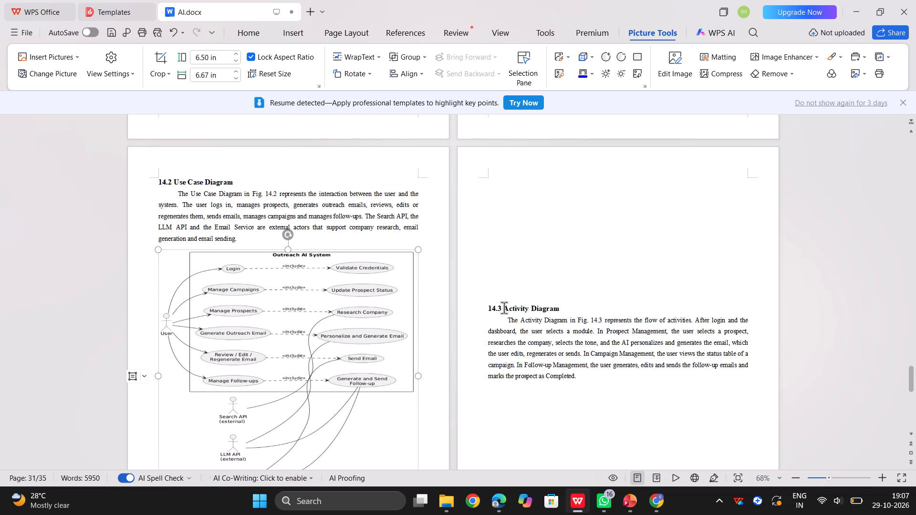
pyautogui.click(488, 308)
pyautogui.press('BackSpace')
pyautogui.press('BackSpace')
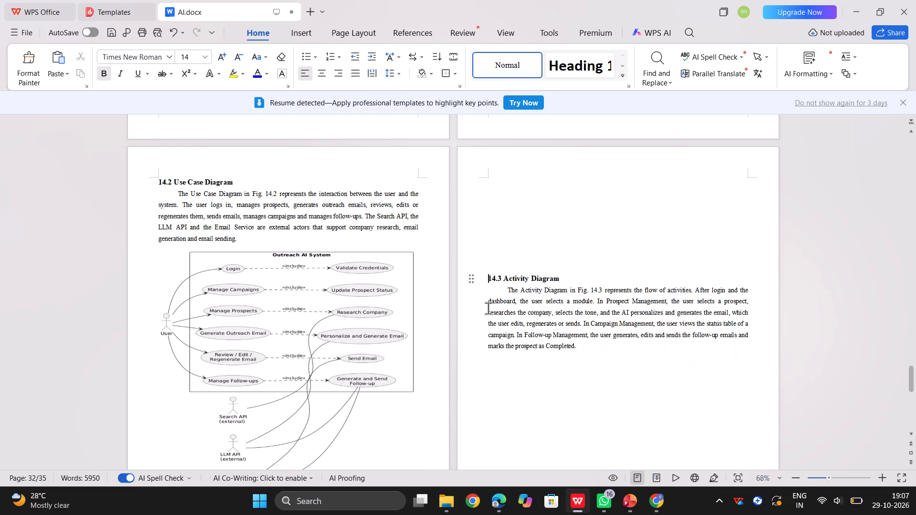
pyautogui.press('BackSpace')
pyautogui.press('BackSpace')
pyautogui.press('BackSpace')
pyautogui.press('BackSpace')
pyautogui.press('BackSpace')
pyautogui.press('BackSpace')
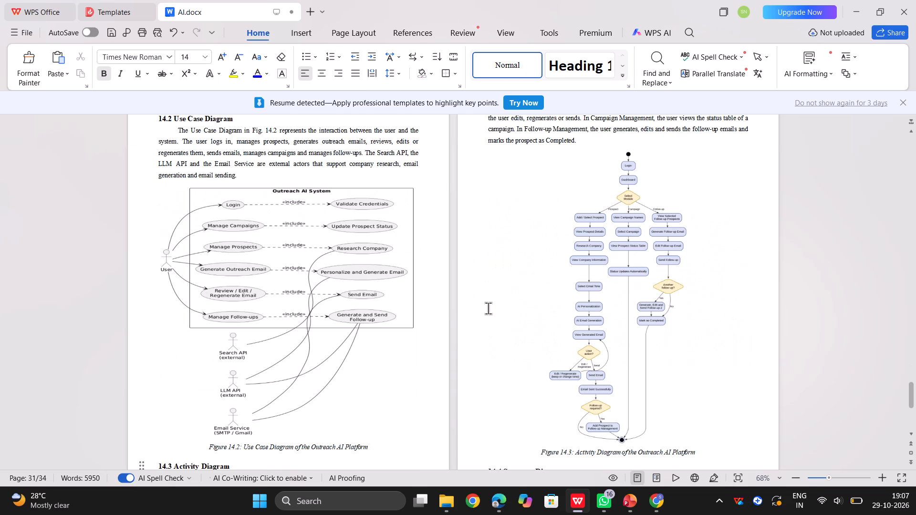
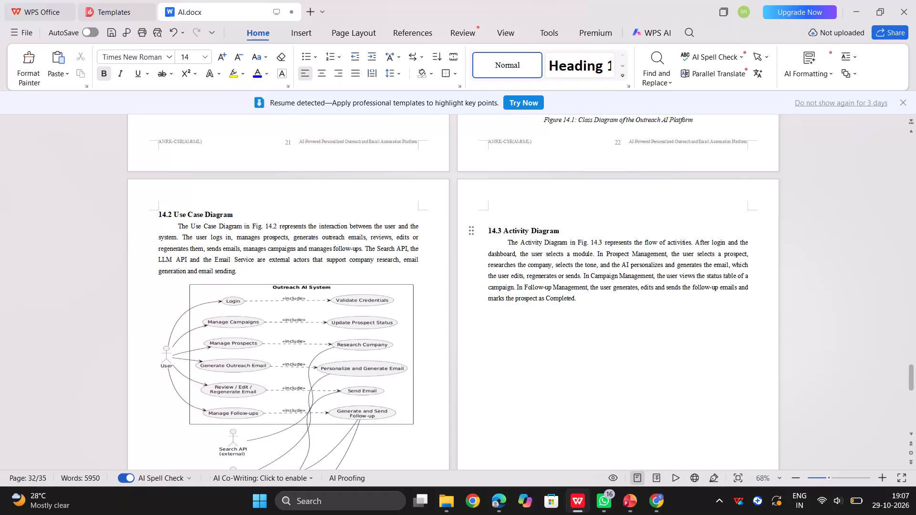
# Delete the old activity diagram picture belonging to section 14.3, just before the Figure 14.3 caption.
pyautogui.scroll(-5, 559, 412)
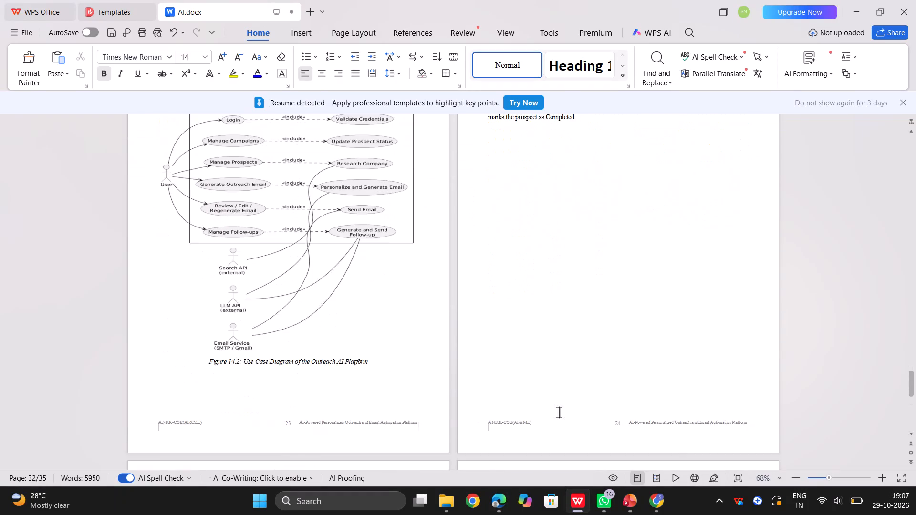
pyautogui.scroll(-3, 559, 412)
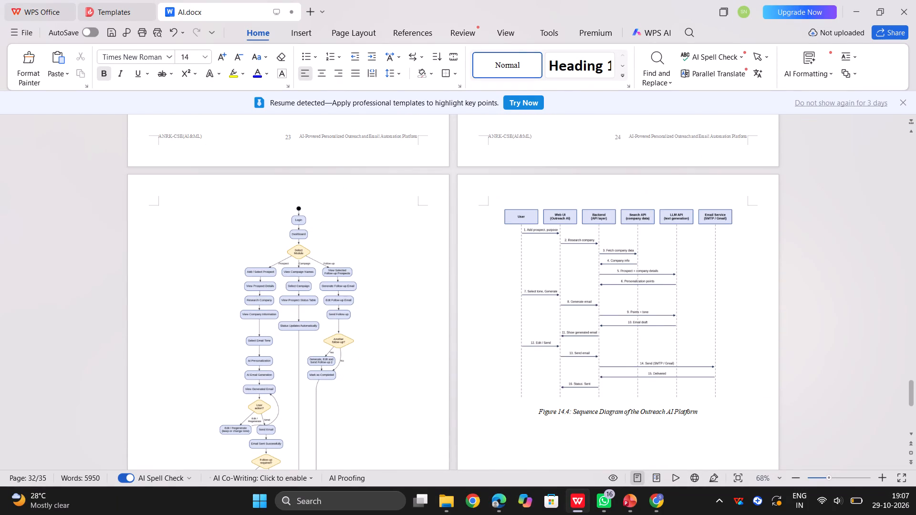
pyautogui.click(286, 214)
pyautogui.rightClick(284, 227)
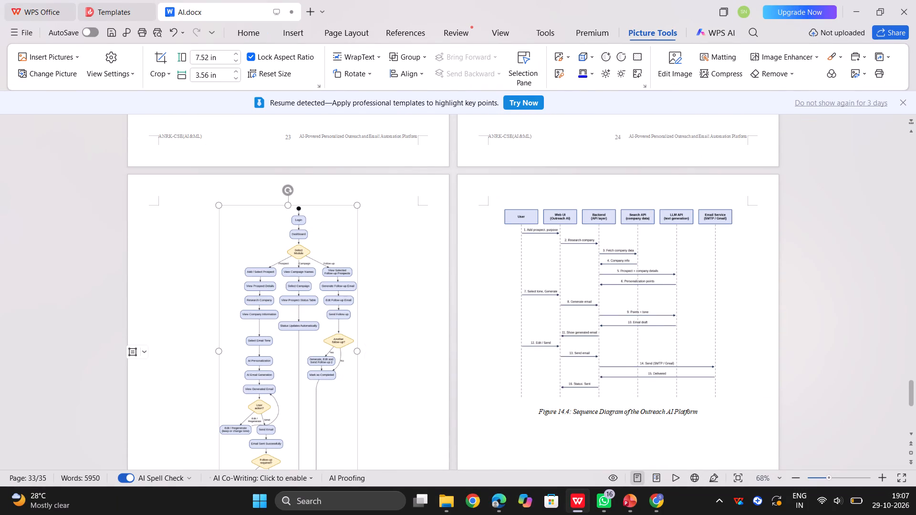
pyautogui.click(333, 41)
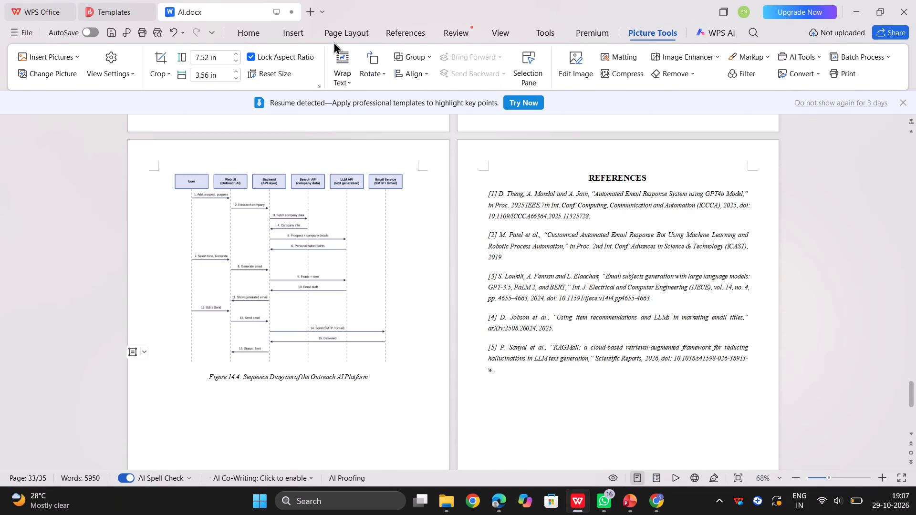
# Copy the activity diagram from the System Design - Activity Diagram slide in pptfinal.pptx and paste it above the Figure 14.3 caption in AI.docx.
pyautogui.scroll(8, 481, 220)
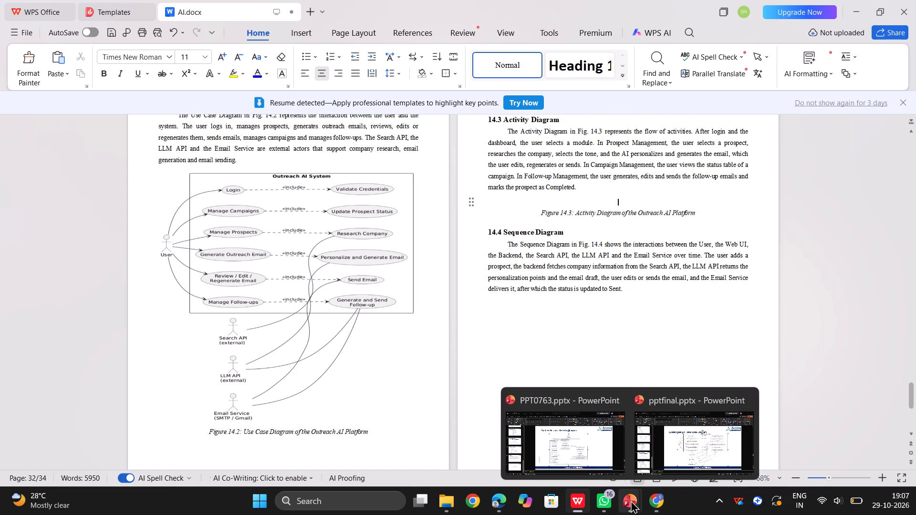
pyautogui.click(679, 454)
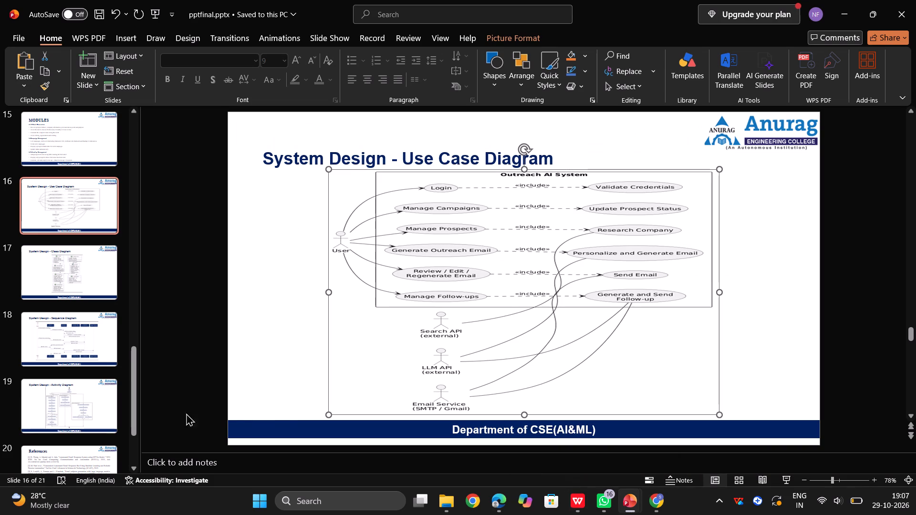
pyautogui.click(77, 395)
pyautogui.rightClick(456, 353)
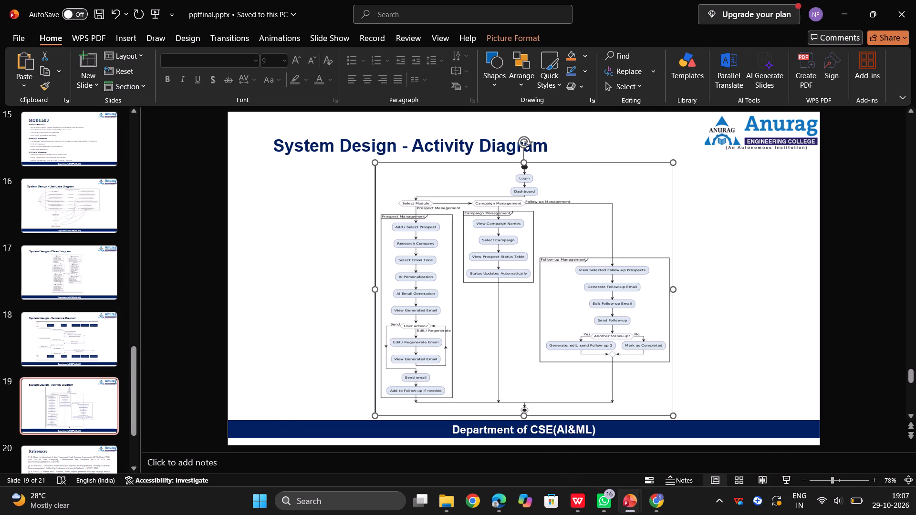
pyautogui.click(497, 127)
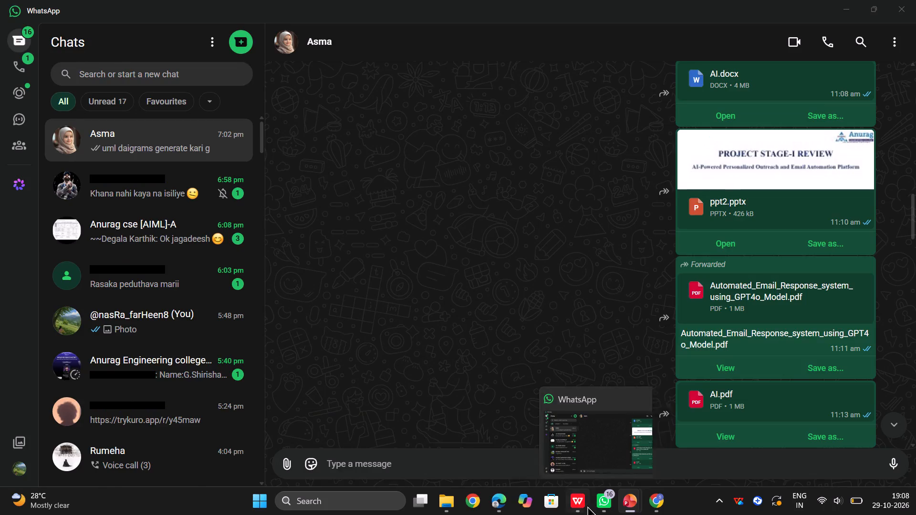
pyautogui.click(580, 495)
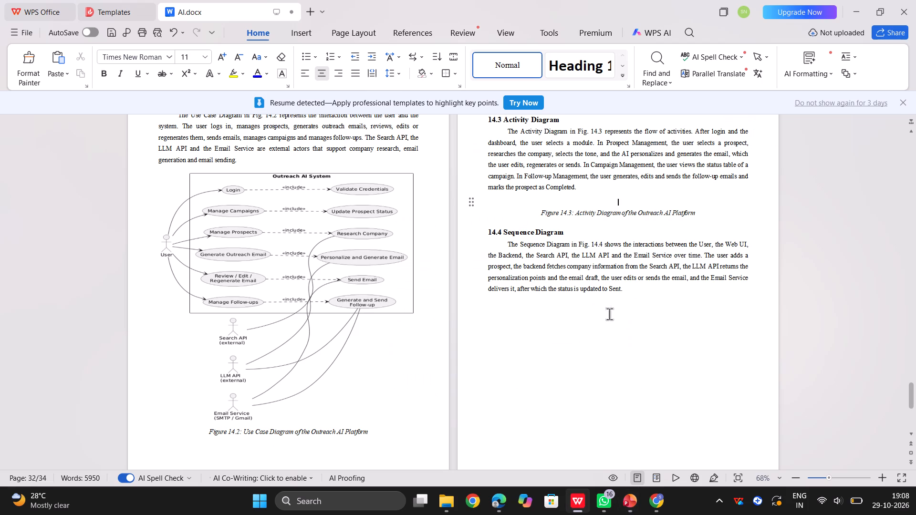
pyautogui.hotkey('ctrl', 'v')
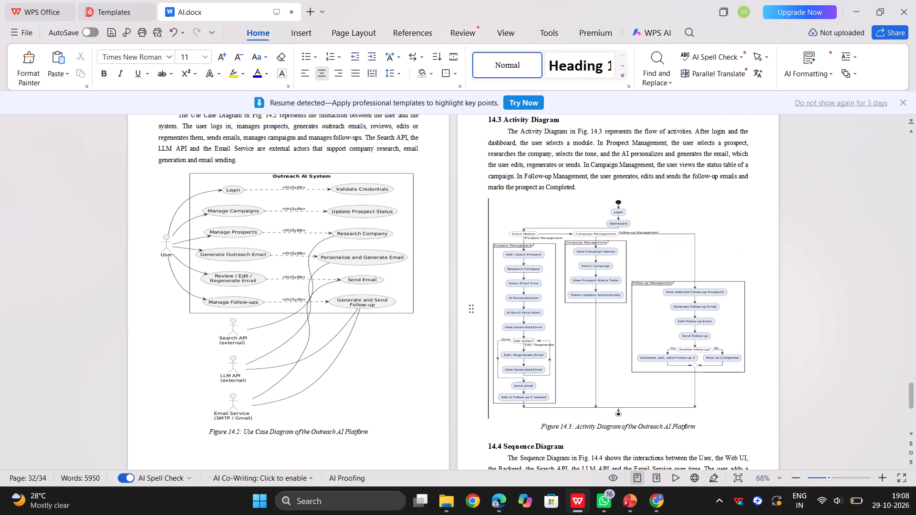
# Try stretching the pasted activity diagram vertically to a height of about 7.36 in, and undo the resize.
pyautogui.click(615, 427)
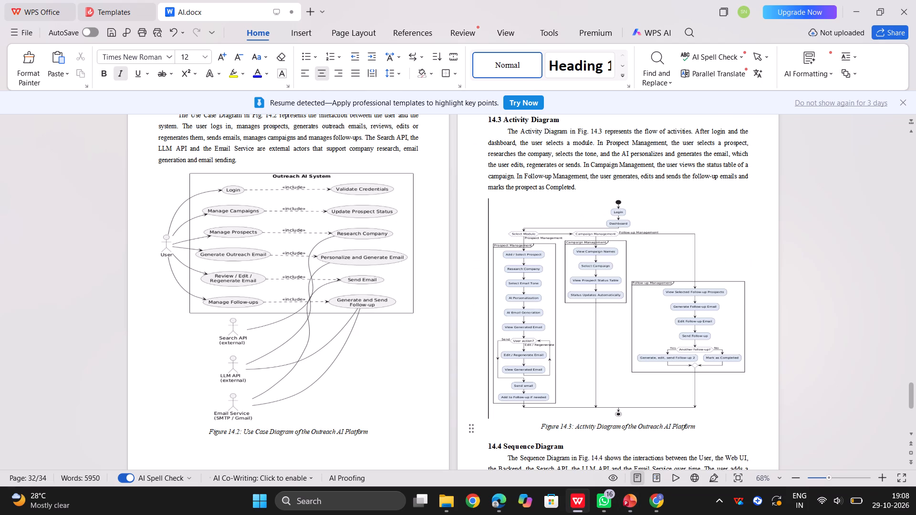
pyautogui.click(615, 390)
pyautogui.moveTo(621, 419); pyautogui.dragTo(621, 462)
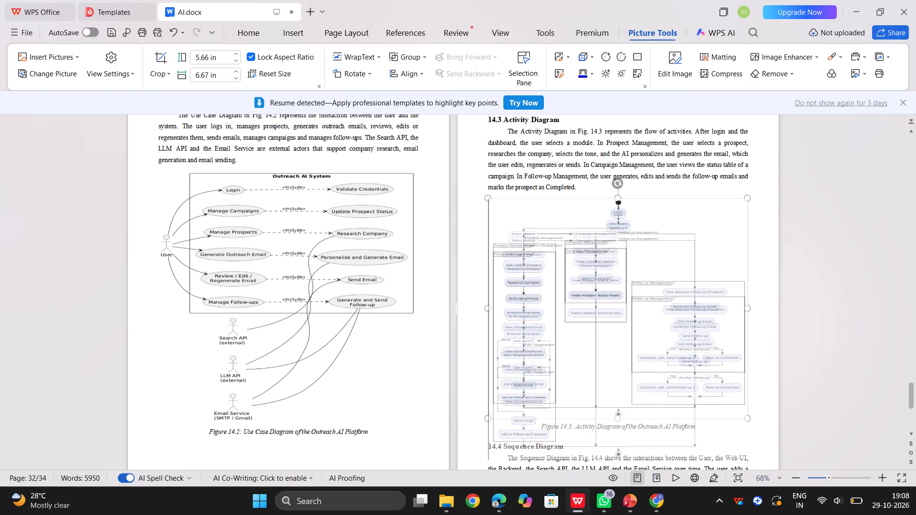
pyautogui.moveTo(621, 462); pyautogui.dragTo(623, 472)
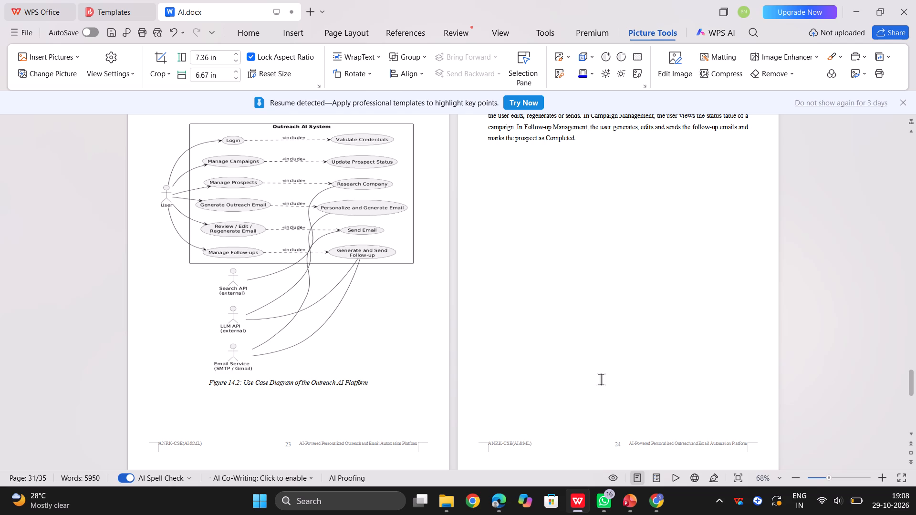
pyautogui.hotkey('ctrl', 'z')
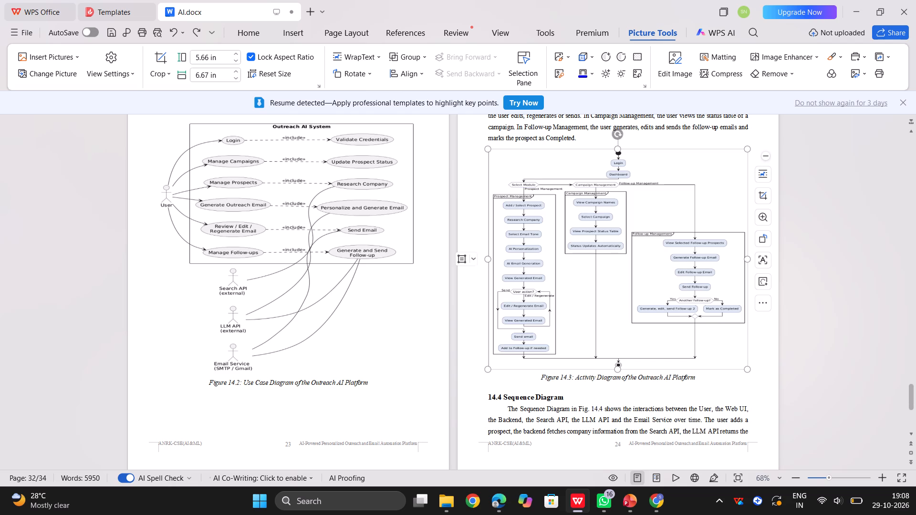
# Stretch the activity diagram in section 14.3 vertically to a height of about 6.45 in, keeping its 6.67 in width.
pyautogui.moveTo(619, 368); pyautogui.dragTo(623, 386)
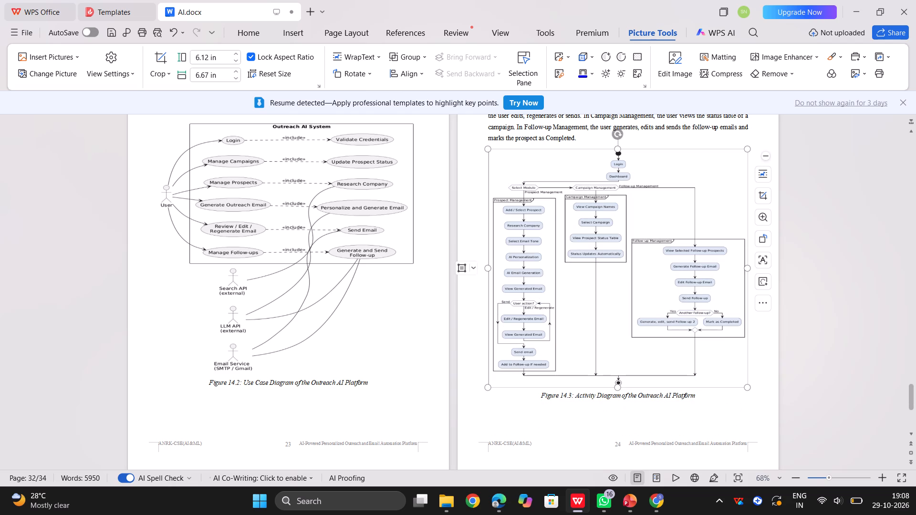
pyautogui.click(707, 136)
pyautogui.click(607, 343)
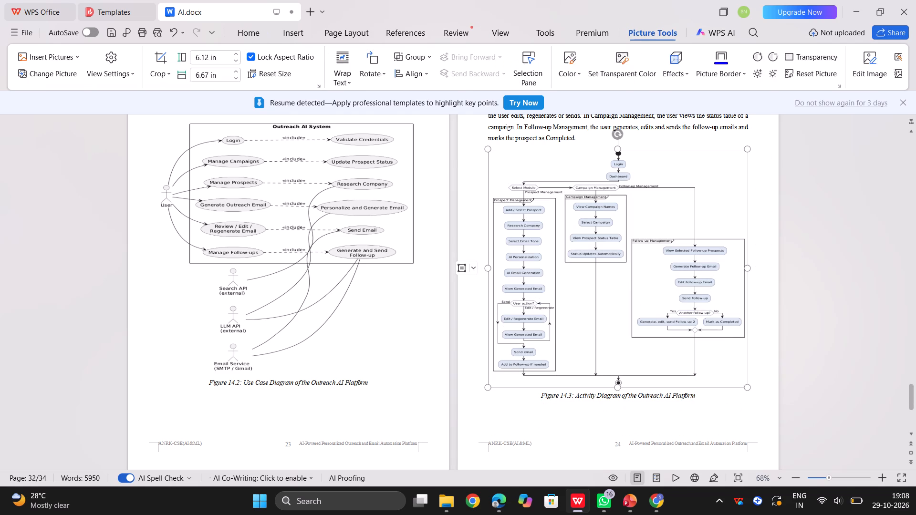
pyautogui.moveTo(617, 384); pyautogui.dragTo(621, 397)
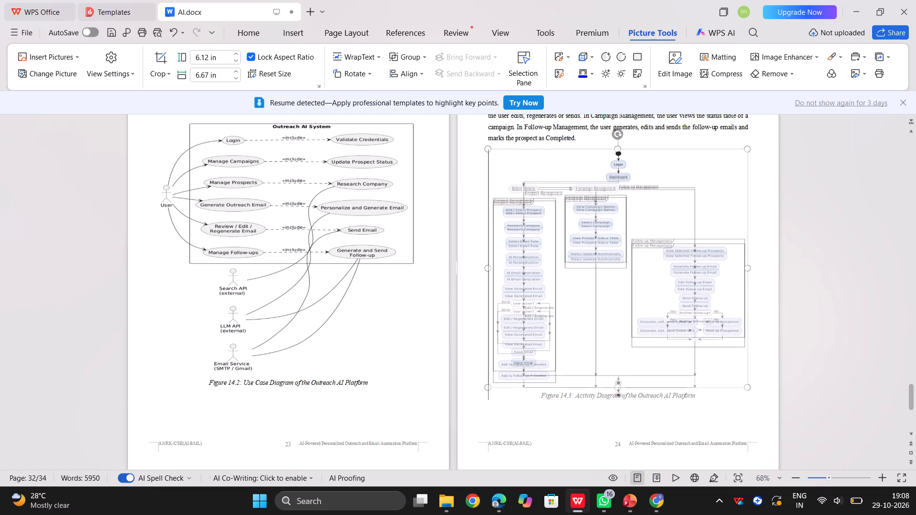
pyautogui.moveTo(621, 397); pyautogui.dragTo(621, 397)
# Copy the sequence diagram picture from the System Design - Sequence Diagram slide in pptfinal.pptx and return to AI.docx.
pyautogui.scroll(-1, 565, 379)
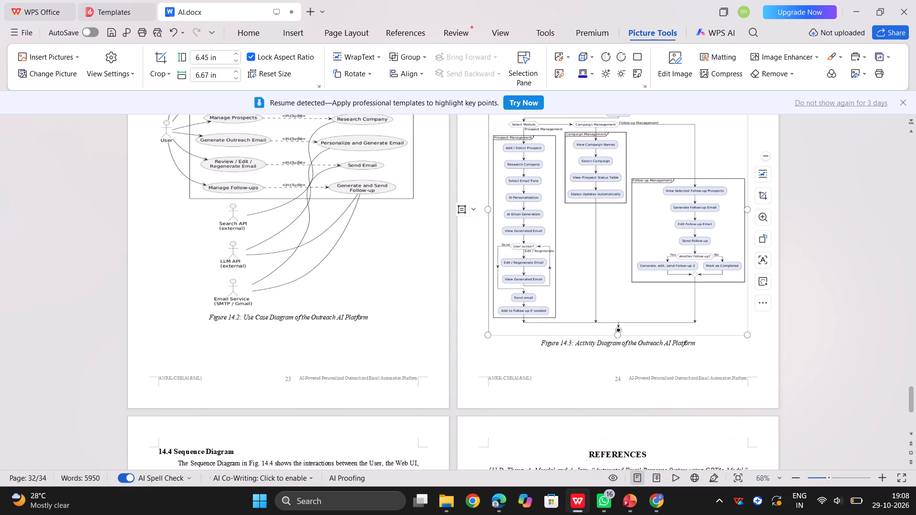
pyautogui.scroll(-6, 565, 379)
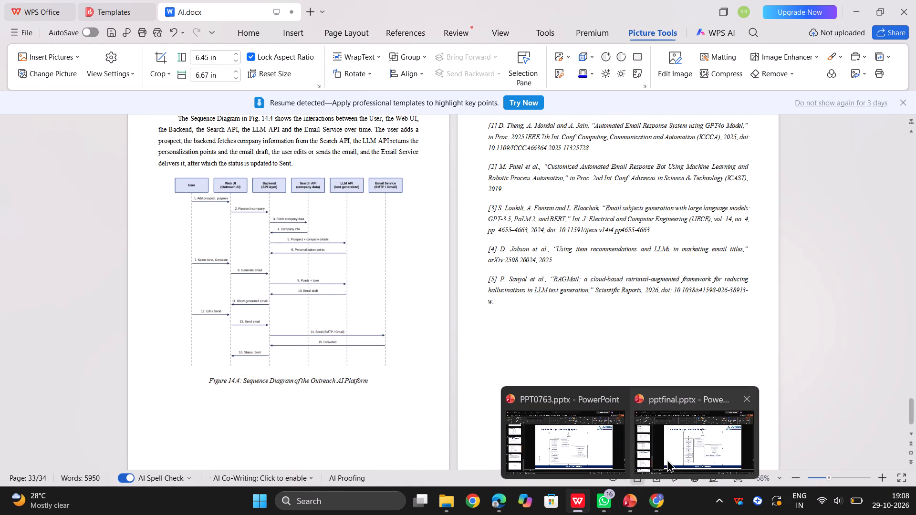
pyautogui.click(679, 446)
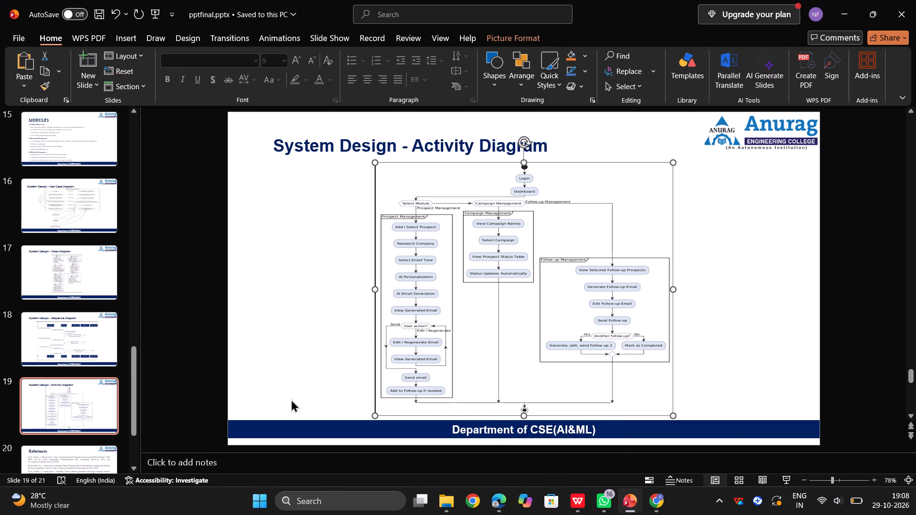
pyautogui.click(70, 268)
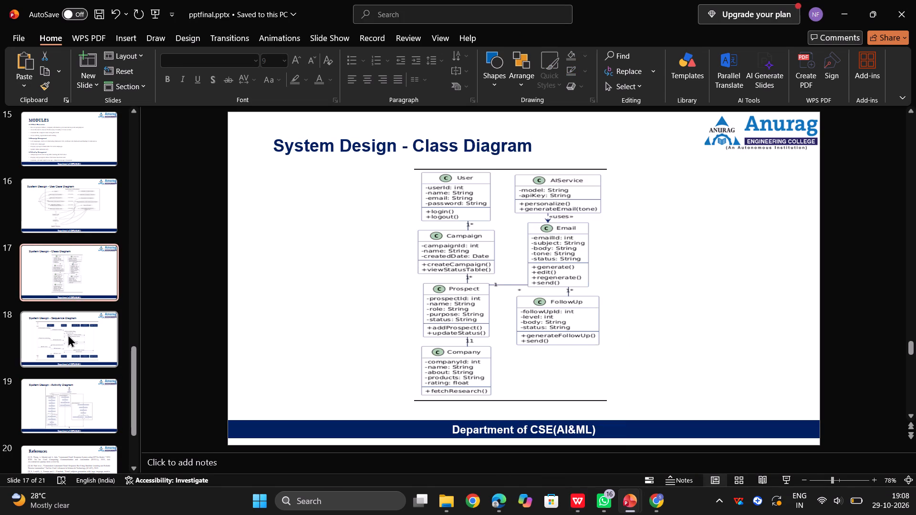
pyautogui.click(68, 334)
pyautogui.rightClick(458, 296)
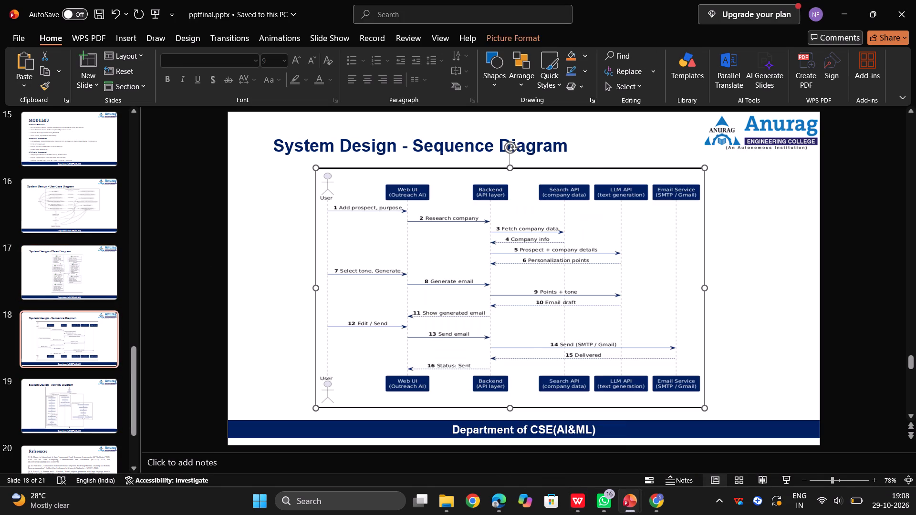
pyautogui.click(504, 69)
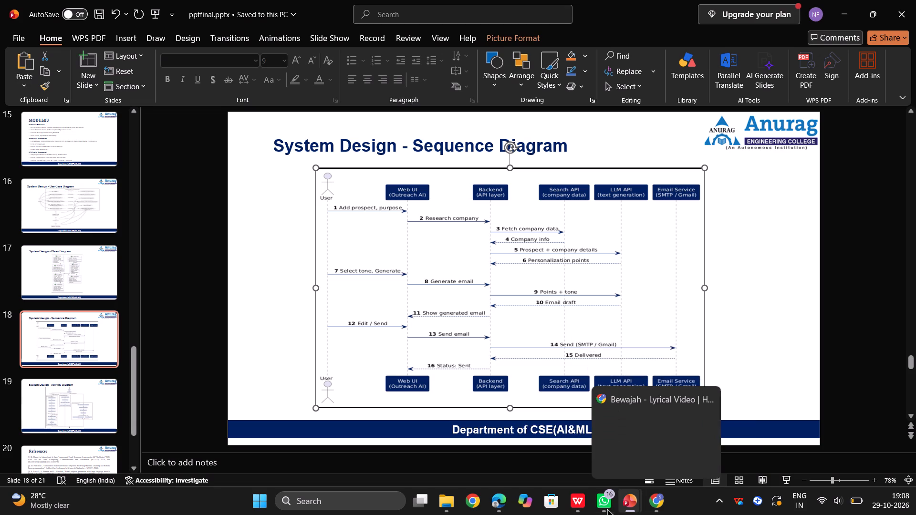
pyautogui.click(577, 508)
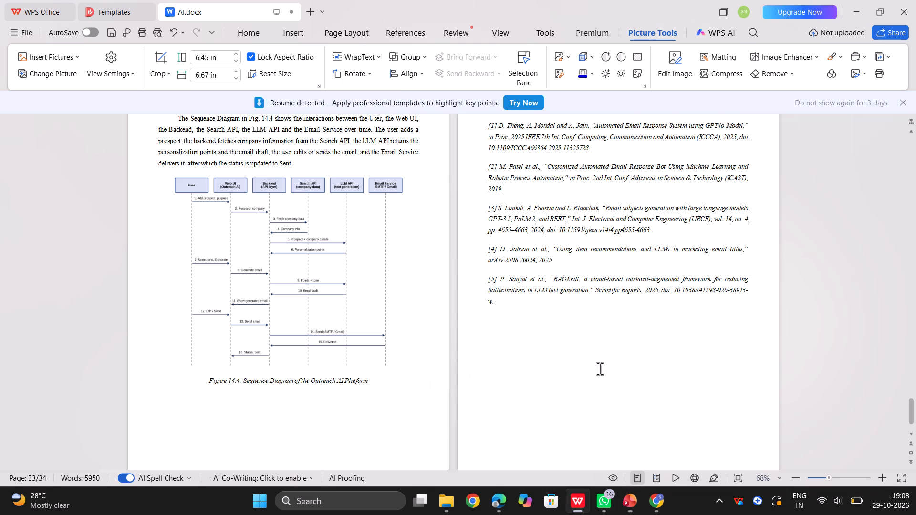
# Delete the old sequence diagram above the Figure 14.4 caption and paste the copied sequence diagram in its place.
pyautogui.rightClick(377, 326)
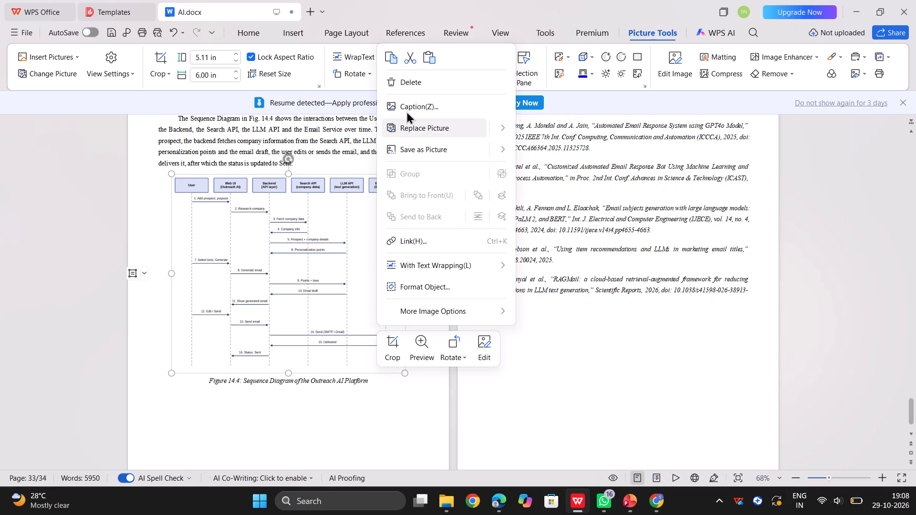
pyautogui.click(400, 78)
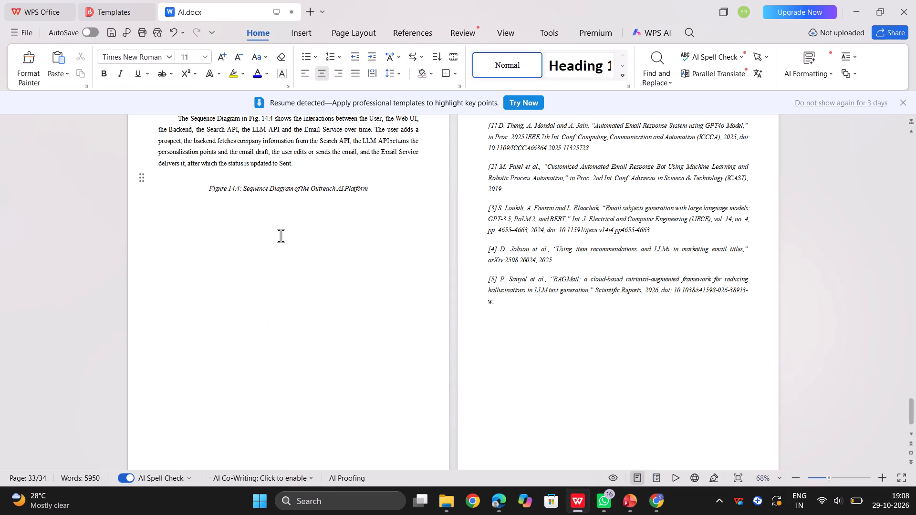
pyautogui.hotkey('ctrl', 'v')
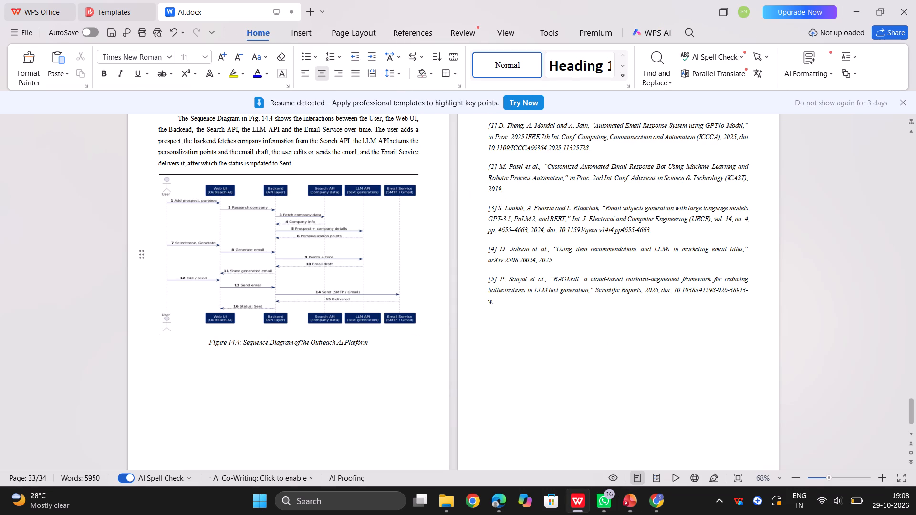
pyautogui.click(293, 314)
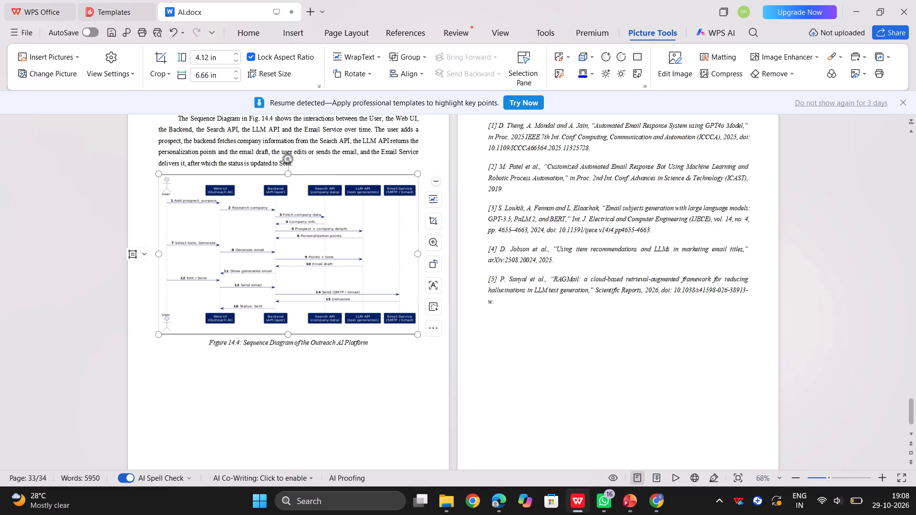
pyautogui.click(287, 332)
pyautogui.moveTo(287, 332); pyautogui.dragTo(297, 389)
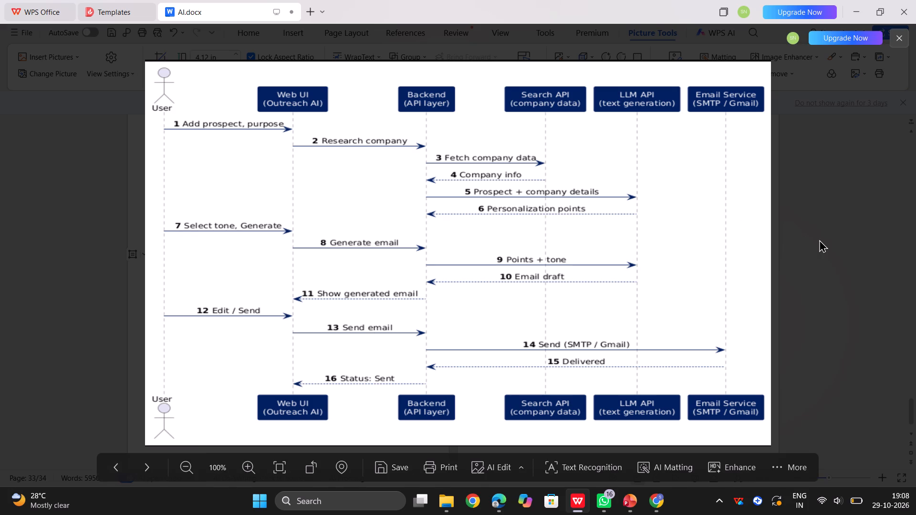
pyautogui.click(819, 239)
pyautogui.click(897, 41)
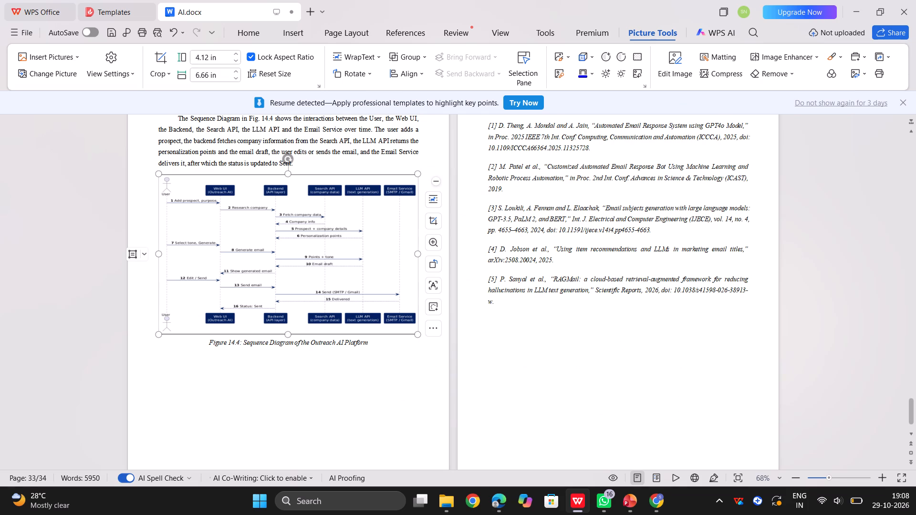
# Stretch the pasted sequence diagram in section 14.4 vertically to a height of about 6.9 in, keeping its 6.66 in width.
pyautogui.moveTo(288, 334); pyautogui.dragTo(291, 410)
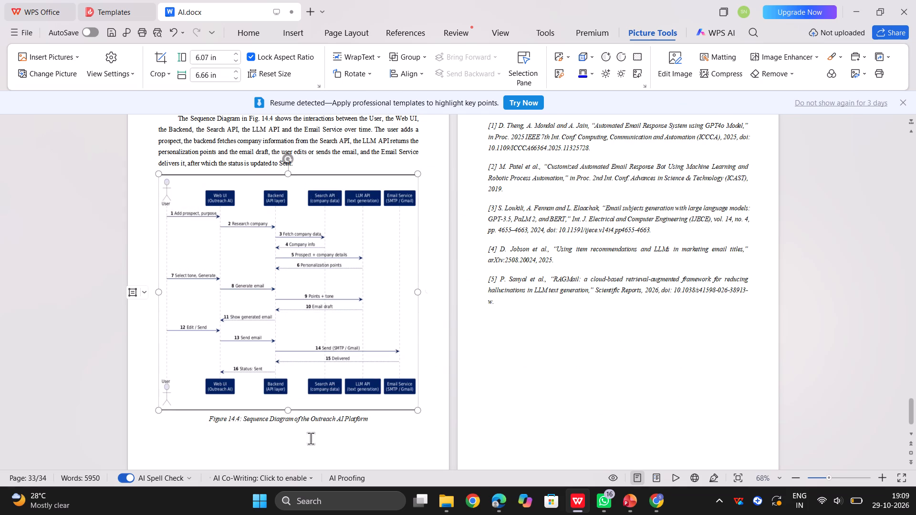
pyautogui.moveTo(286, 409); pyautogui.dragTo(287, 440)
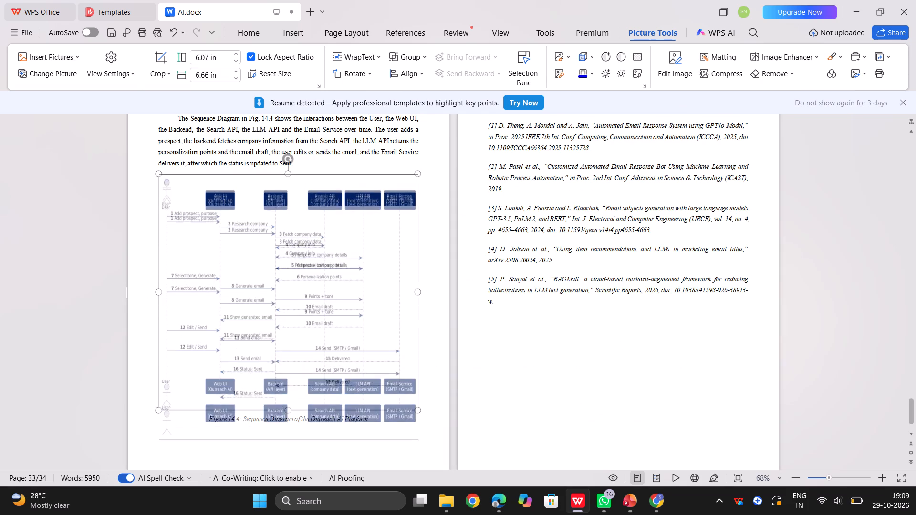
pyautogui.moveTo(287, 440); pyautogui.dragTo(288, 442)
# Review the page layout of the System Design diagrams, their captions and the References page.
pyautogui.scroll(-2, 368, 361)
pyautogui.scroll(-4, 418, 431)
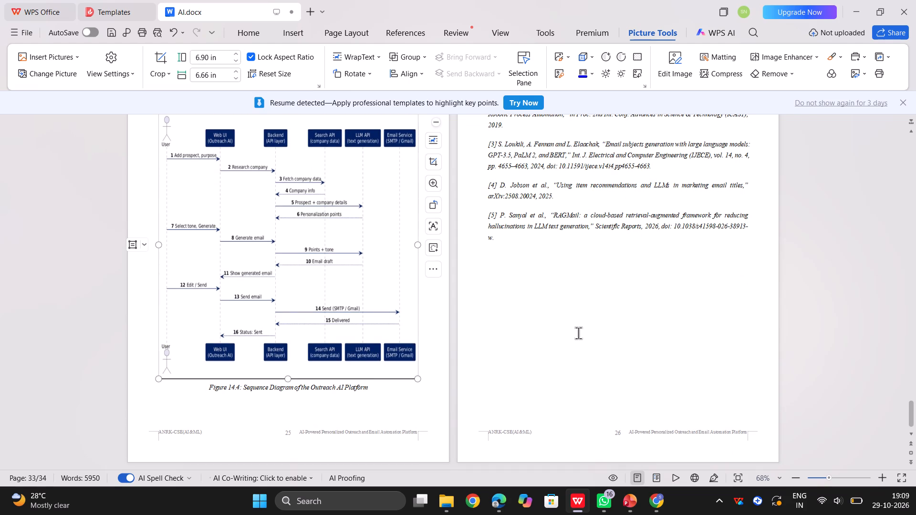
pyautogui.scroll(2, 578, 333)
pyautogui.scroll(-3, 578, 333)
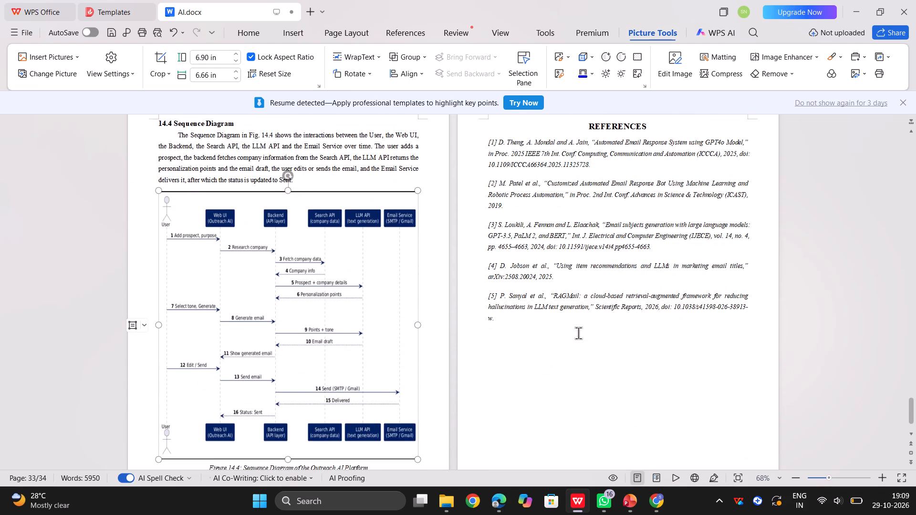
pyautogui.scroll(5, 578, 333)
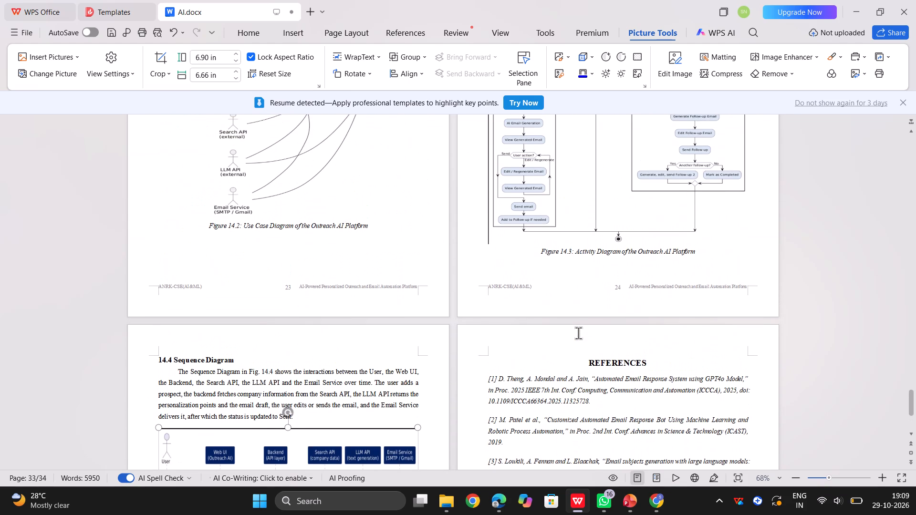
# Review the page layout of the report backwards from the System Design chapter to the title page.
pyautogui.scroll(4, 578, 333)
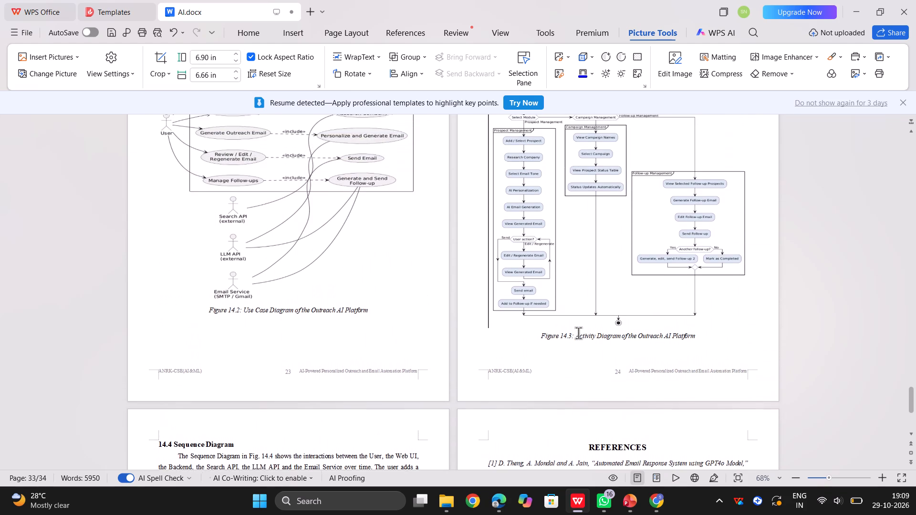
pyautogui.scroll(6, 578, 333)
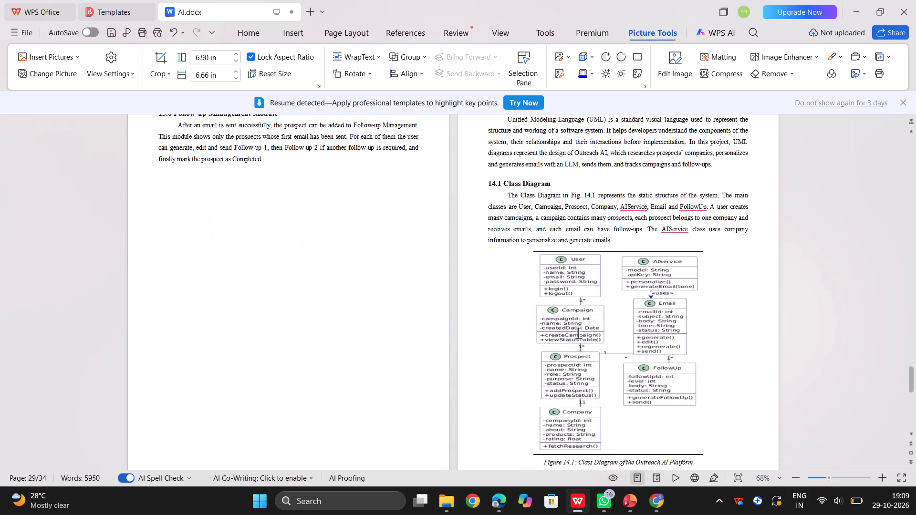
pyautogui.scroll(7, 578, 333)
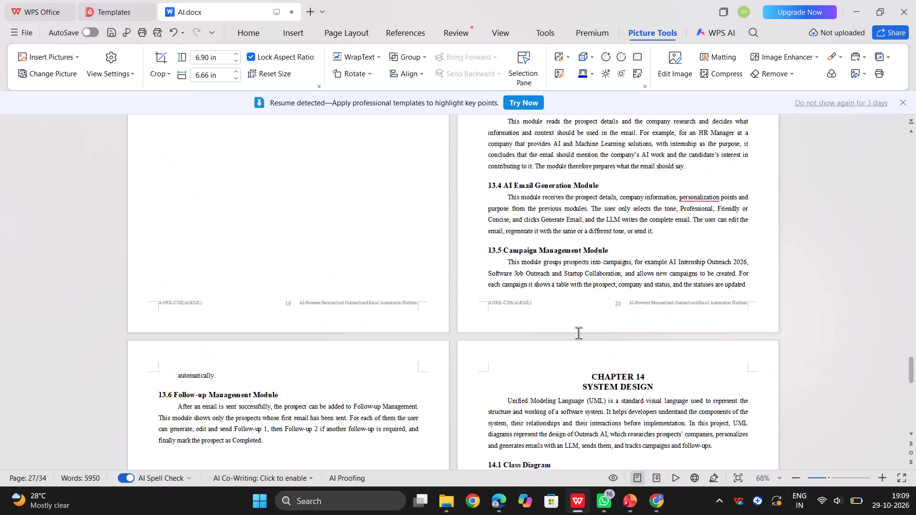
pyautogui.scroll(6, 578, 333)
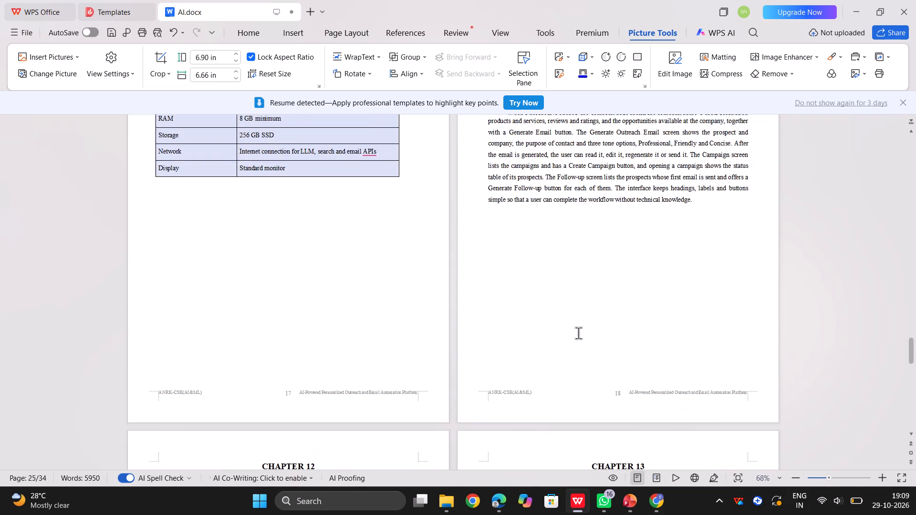
pyautogui.scroll(9, 578, 333)
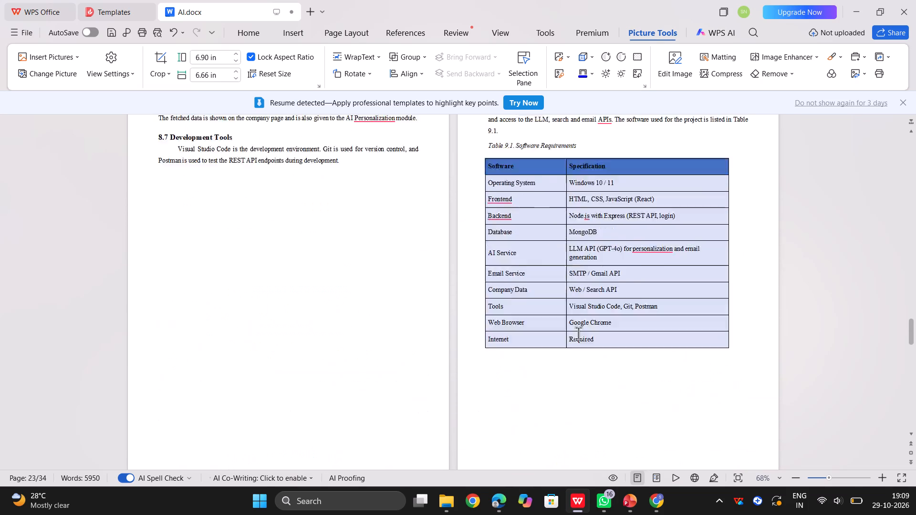
pyautogui.scroll(4, 578, 333)
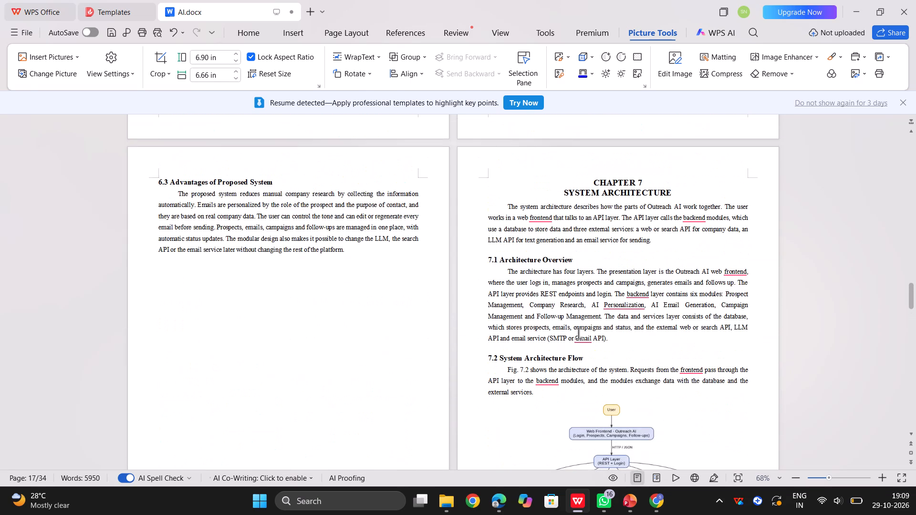
pyautogui.scroll(7, 578, 333)
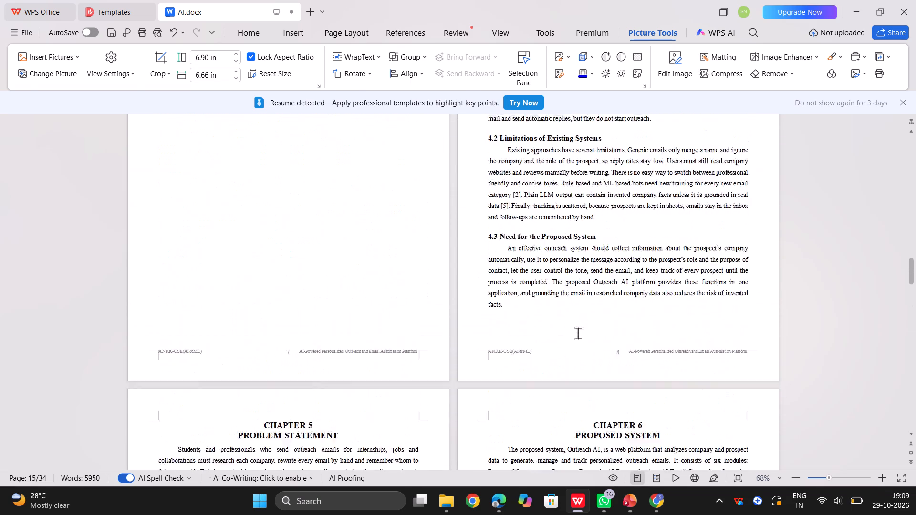
pyautogui.scroll(5, 578, 333)
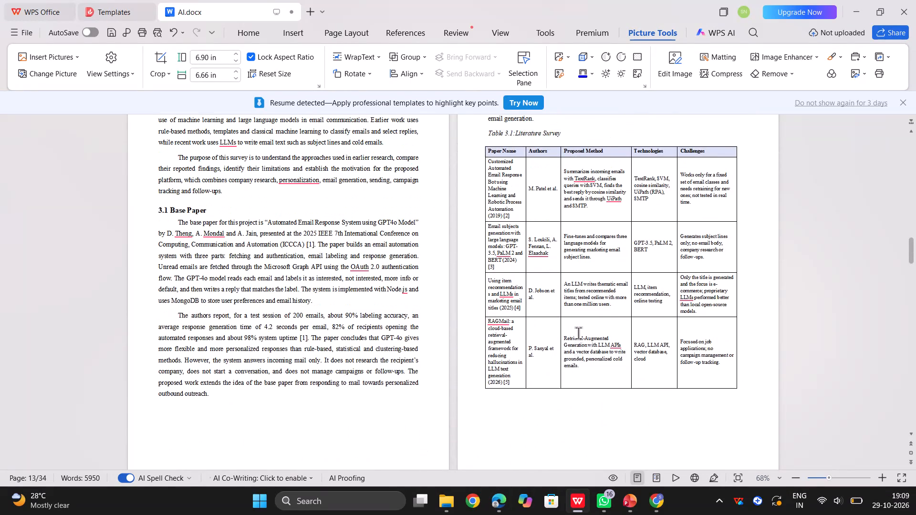
pyautogui.scroll(17, 578, 333)
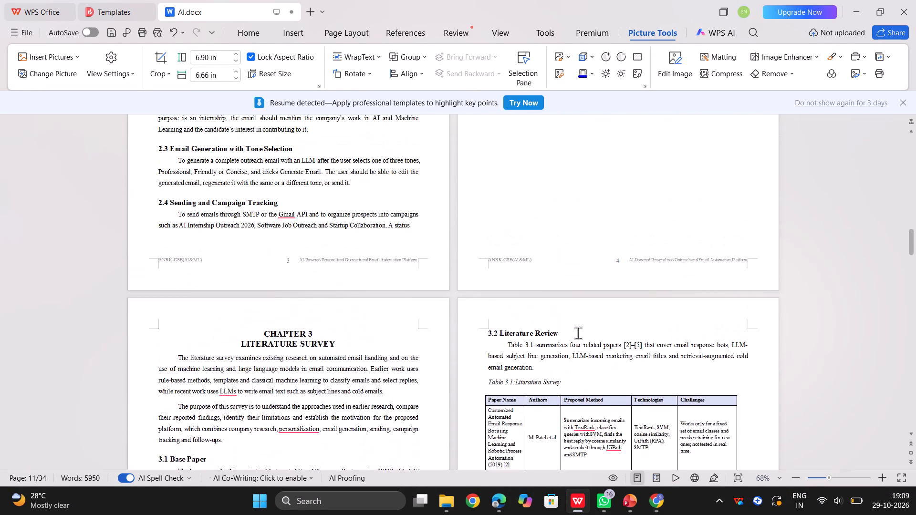
pyautogui.scroll(11, 578, 333)
# Examine the front matter, checking the Contents and List Of Figures entries and their page numbers.
pyautogui.scroll(-2, 578, 333)
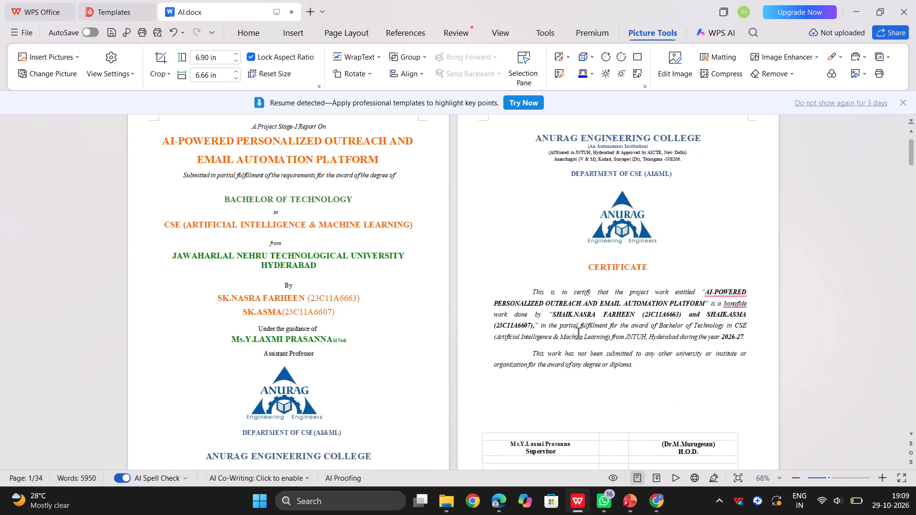
pyautogui.scroll(-6, 578, 333)
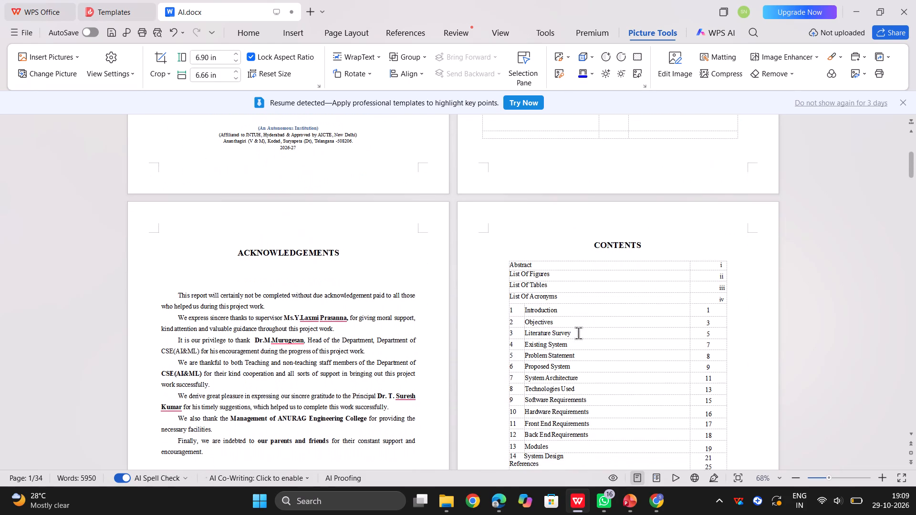
pyautogui.scroll(-1, 578, 333)
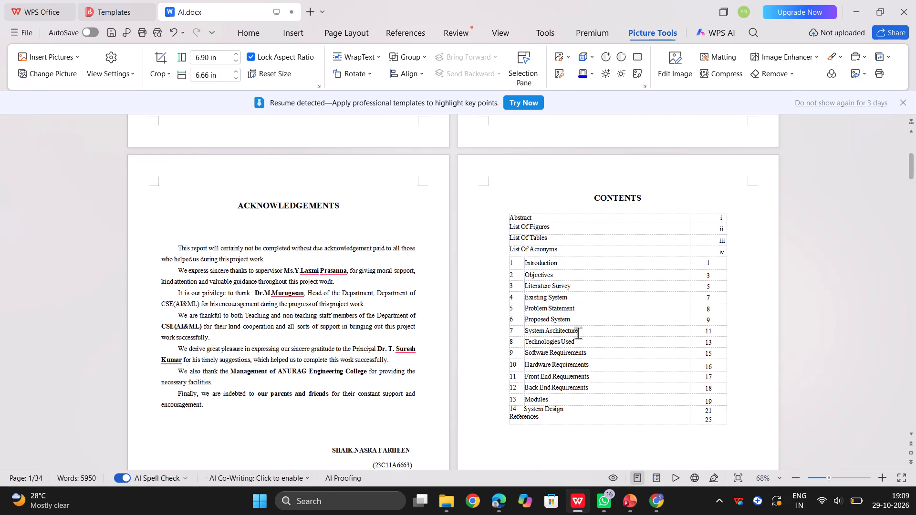
pyautogui.scroll(-1, 578, 333)
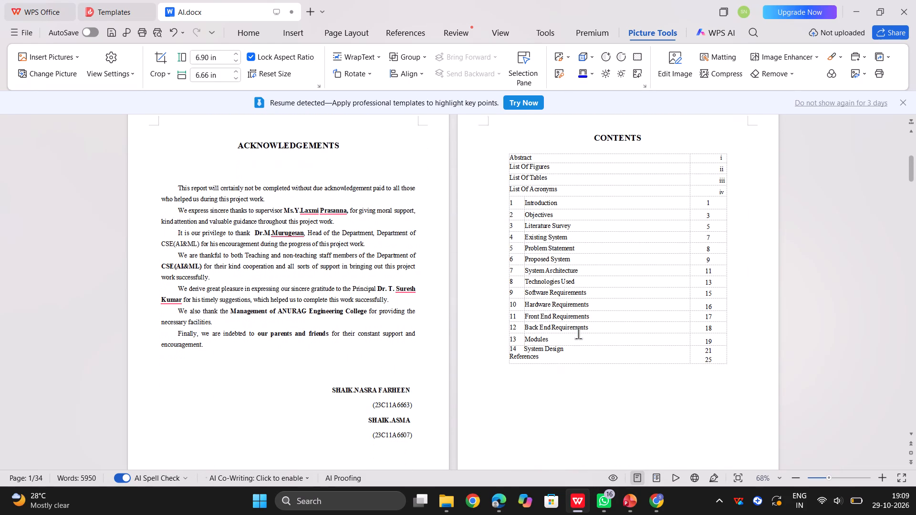
pyautogui.scroll(-2, 578, 333)
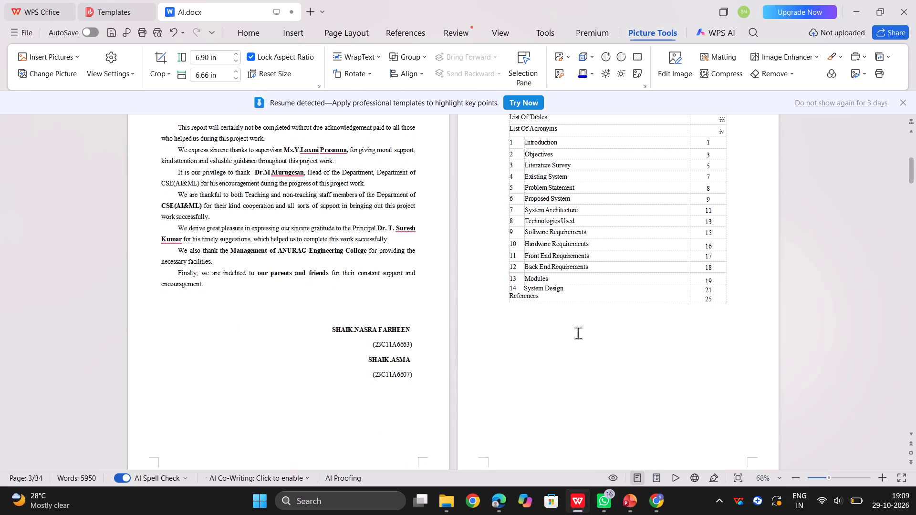
pyautogui.scroll(-1, 578, 333)
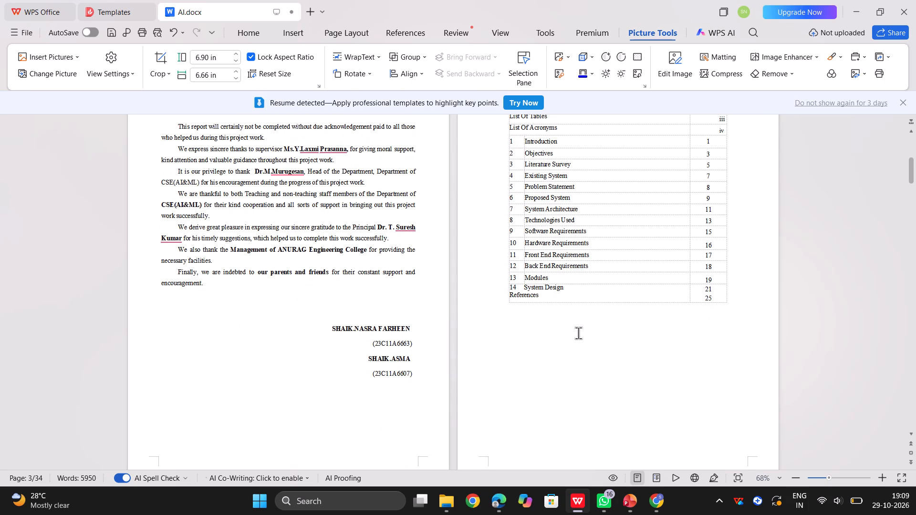
pyautogui.scroll(-3, 578, 333)
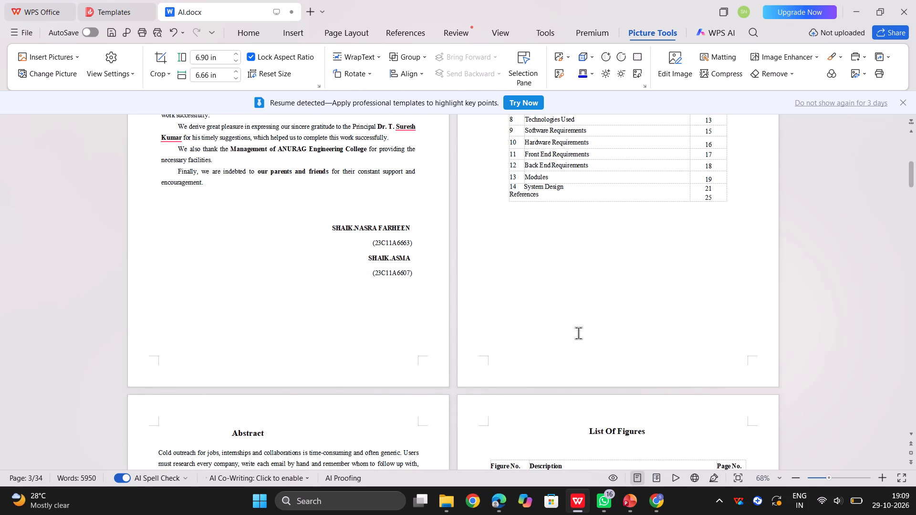
pyautogui.scroll(-4, 578, 333)
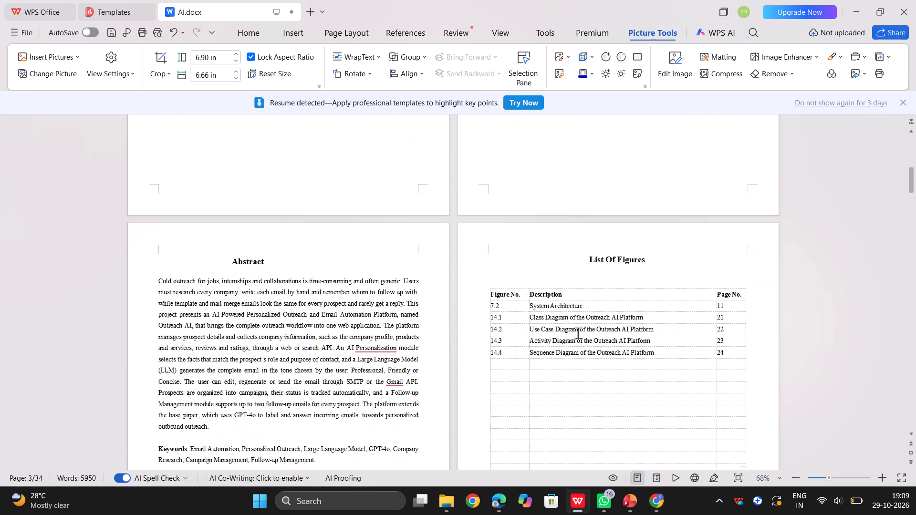
pyautogui.scroll(-3, 578, 333)
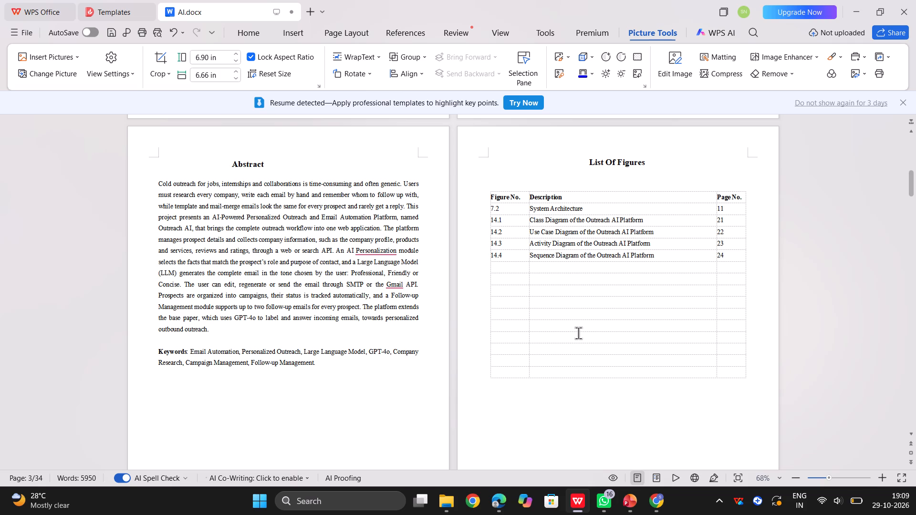
# Check the page layout and footer page numbers of Chapters 1 to 7, including Table 3.1 and Figure 7.2.
pyautogui.scroll(-13, 578, 333)
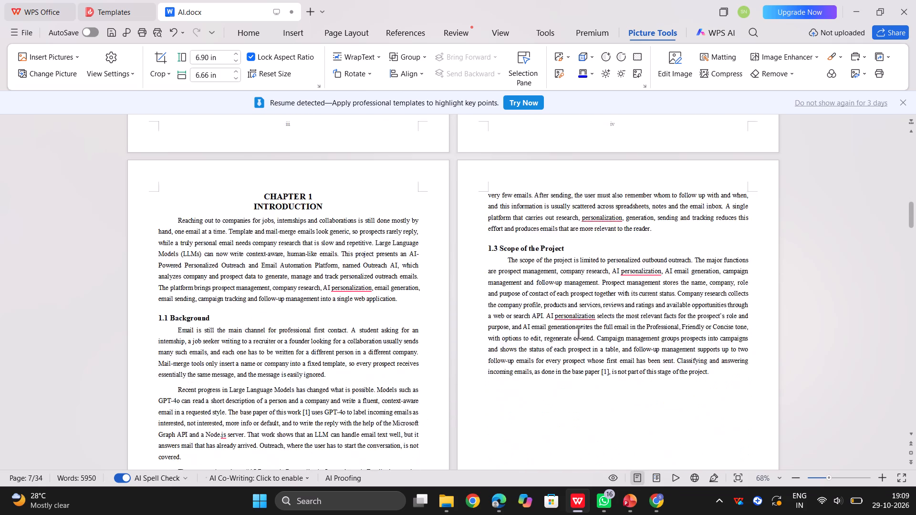
pyautogui.scroll(-6, 578, 333)
pyautogui.scroll(1, 578, 333)
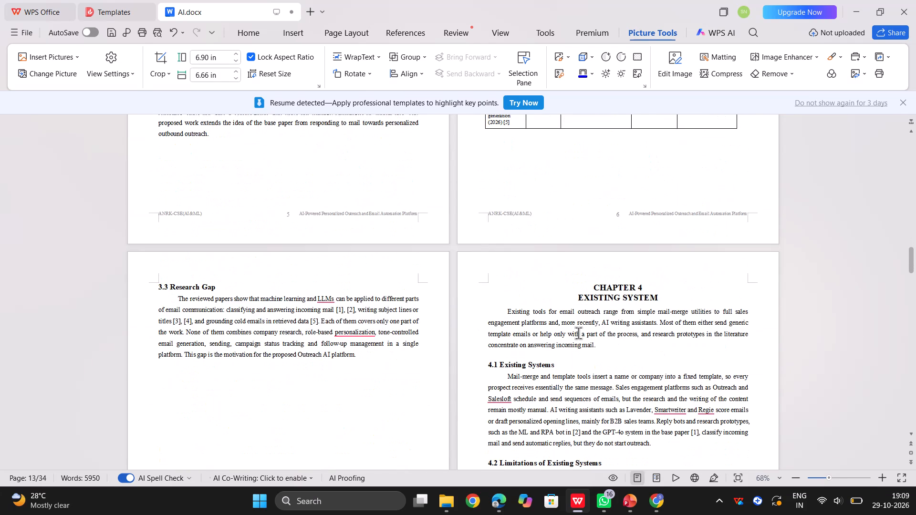
pyautogui.scroll(4, 578, 333)
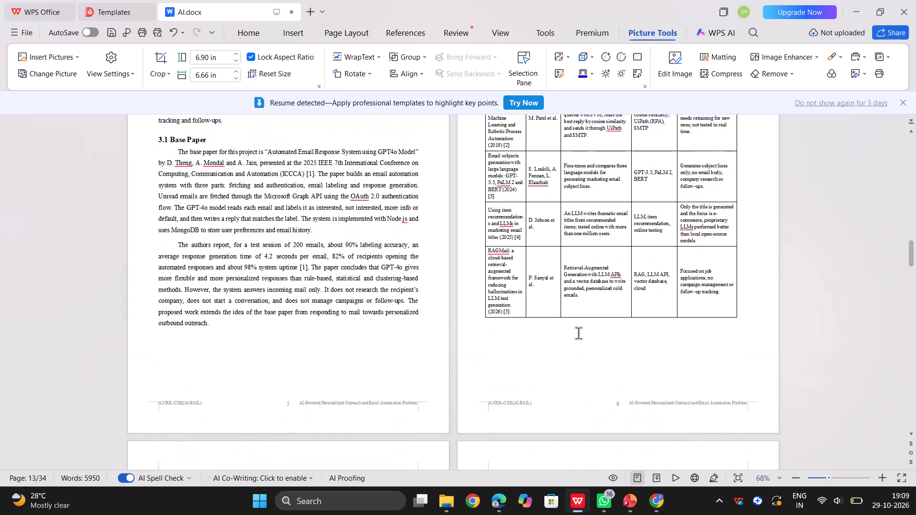
pyautogui.scroll(1, 578, 333)
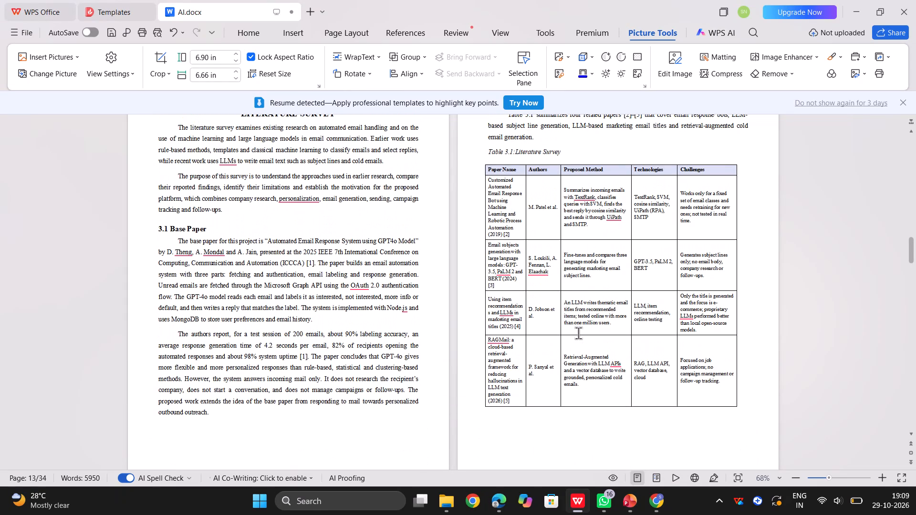
pyautogui.scroll(1, 578, 333)
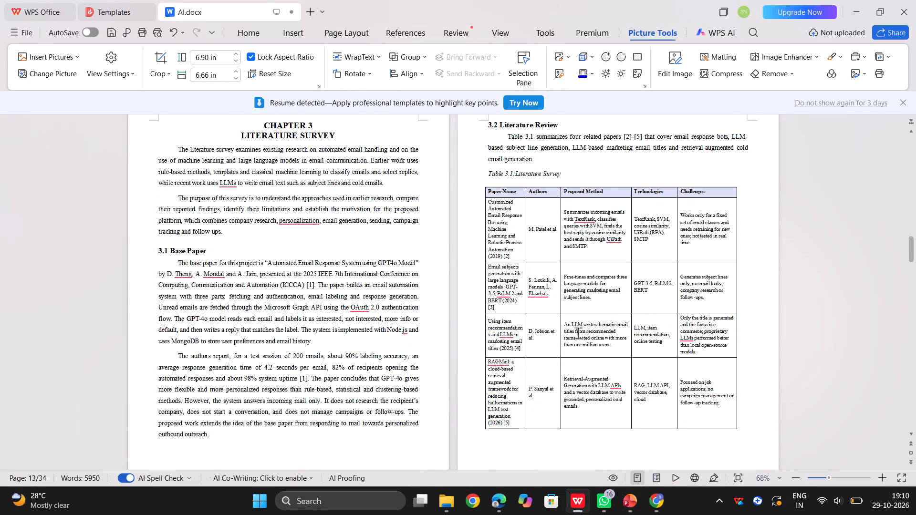
pyautogui.scroll(-10, 578, 333)
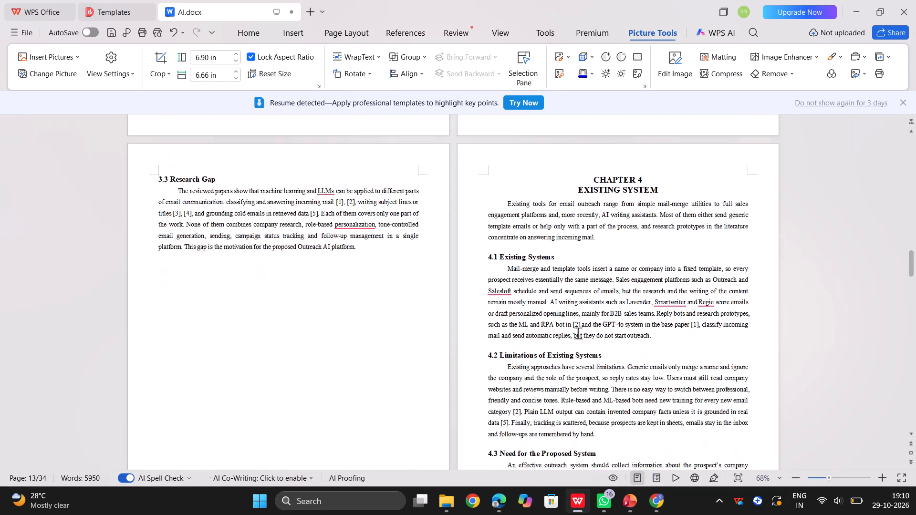
pyautogui.scroll(-5, 578, 333)
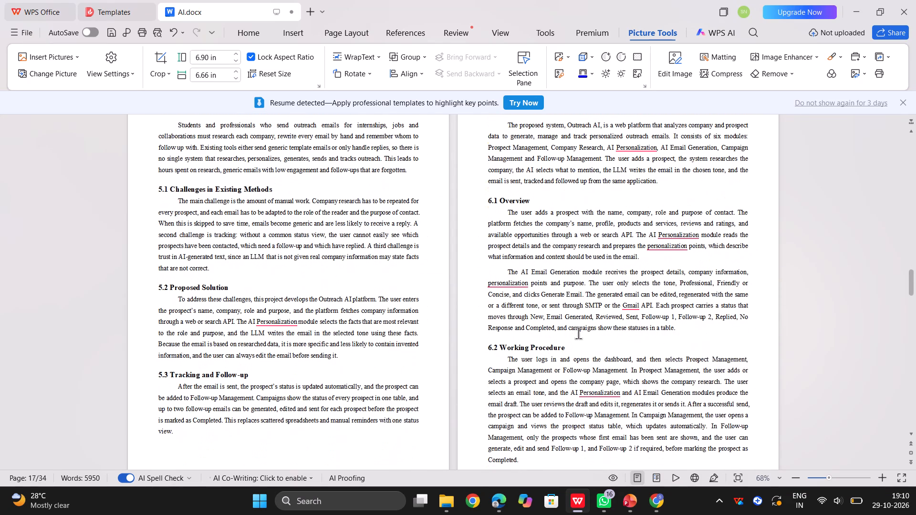
pyautogui.scroll(-7, 578, 333)
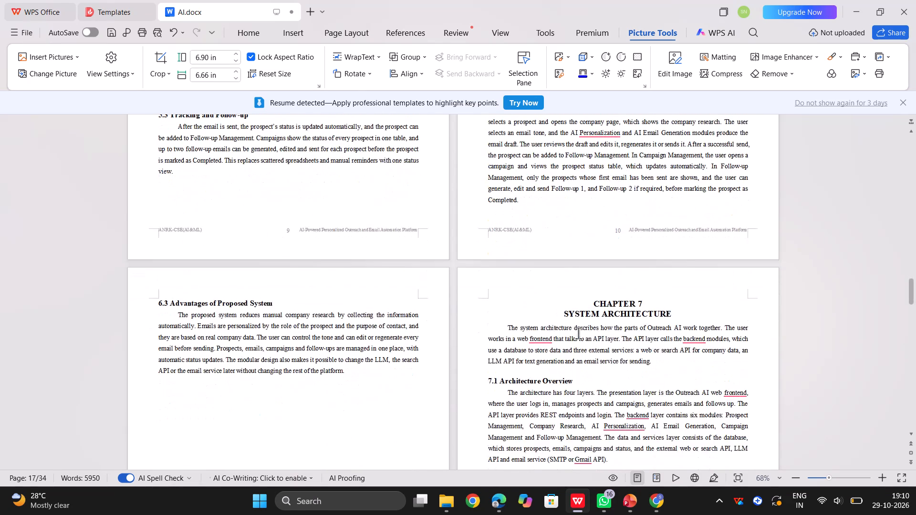
pyautogui.scroll(-7, 578, 333)
pyautogui.scroll(1, 578, 333)
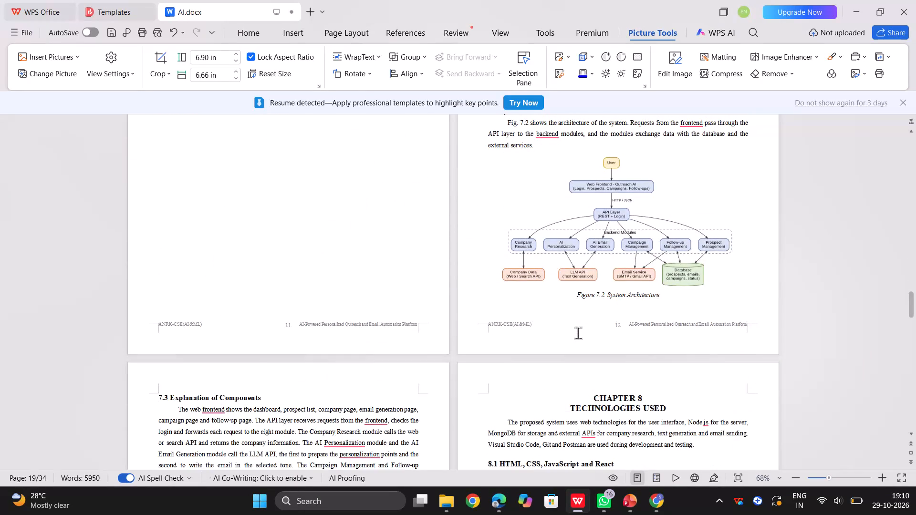
# Recheck the chapter page numbers in the Contents and the figure page numbers in the List Of Figures.
pyautogui.scroll(17, 578, 333)
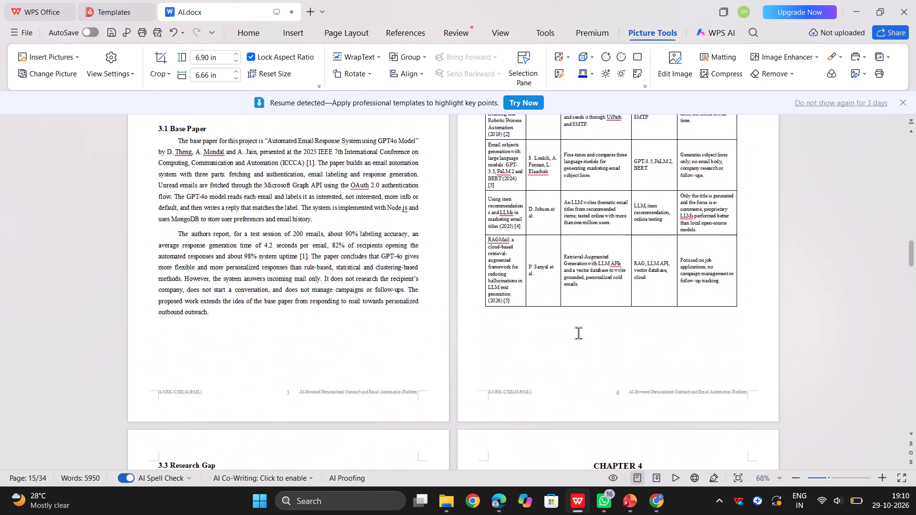
pyautogui.scroll(3, 578, 333)
pyautogui.scroll(-2, 578, 333)
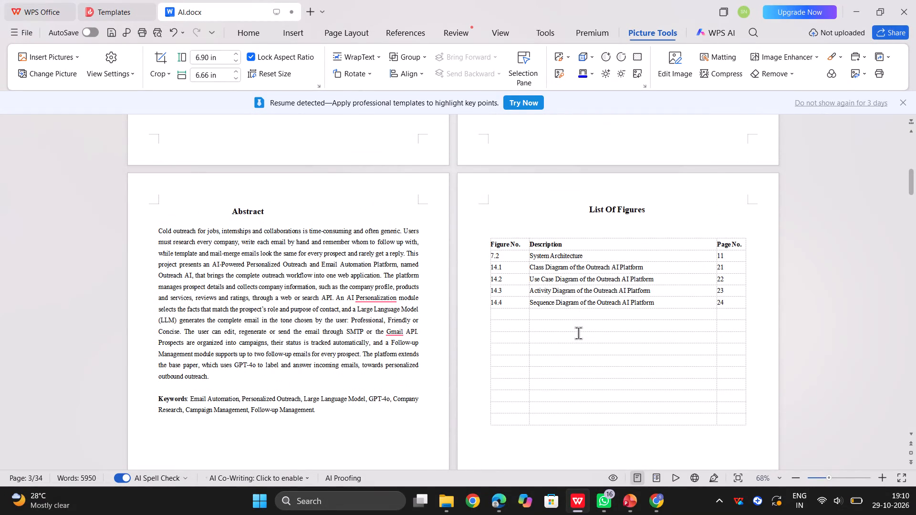
pyautogui.scroll(5, 578, 333)
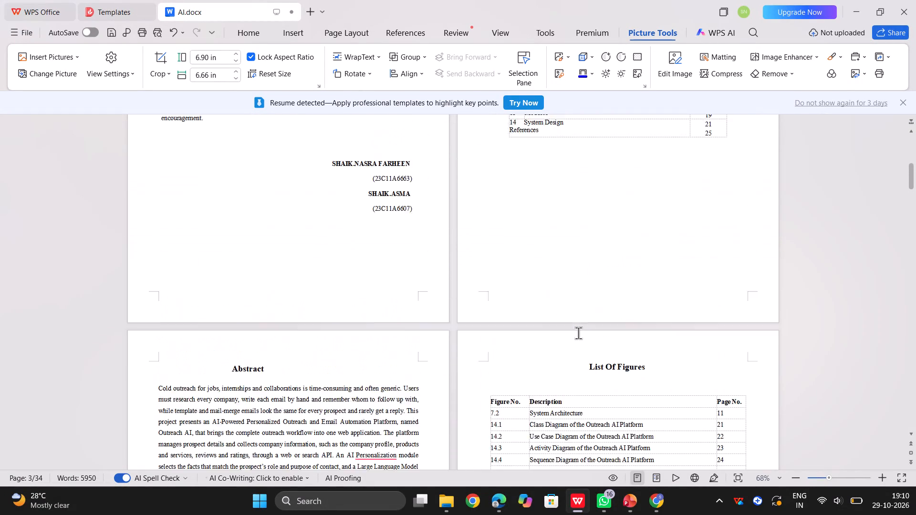
pyautogui.scroll(2, 578, 333)
pyautogui.hscroll(-1, 578, 333)
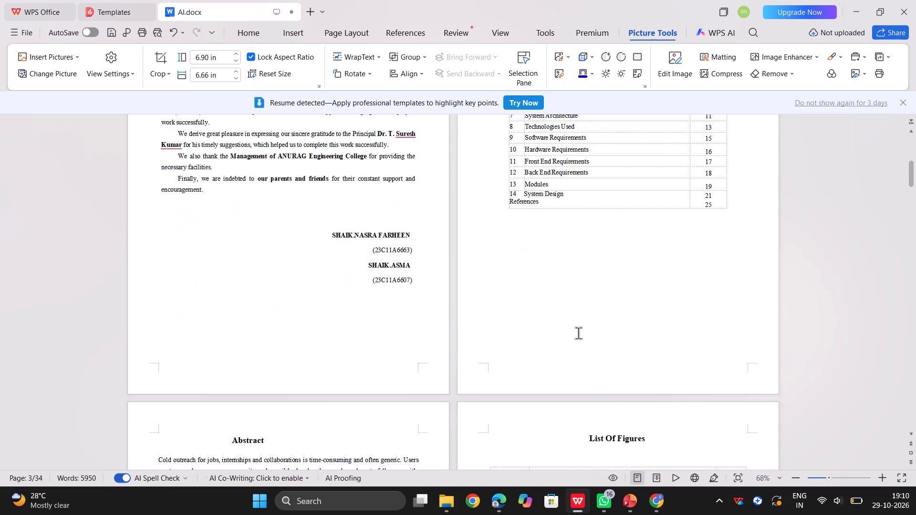
pyautogui.scroll(2, 578, 333)
pyautogui.scroll(-3, 578, 333)
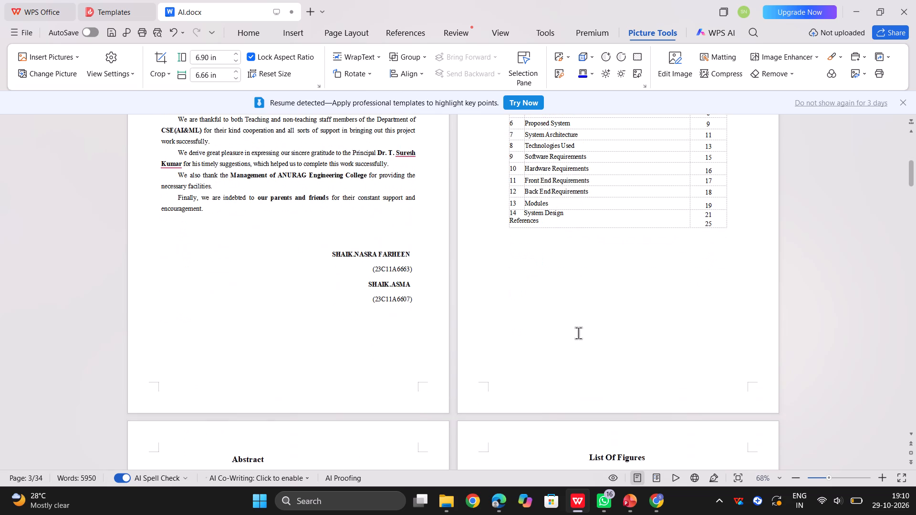
pyautogui.scroll(-7, 578, 333)
# Save the AI.docx report.
pyautogui.hotkey('ctrl', 's')
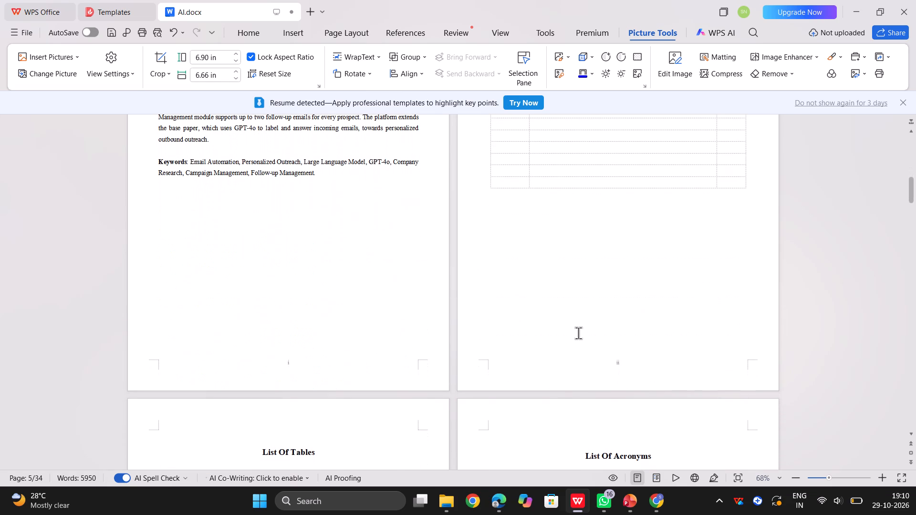
# Check the List Of Tables page numbers against the footer page numbers of the tables in Chapters 9 and 10.
pyautogui.scroll(-4, 578, 333)
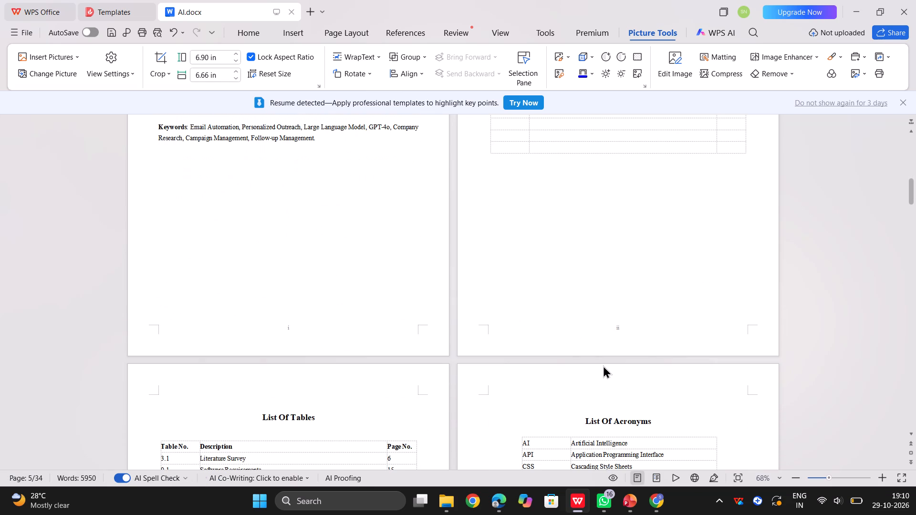
pyautogui.scroll(-7, 603, 365)
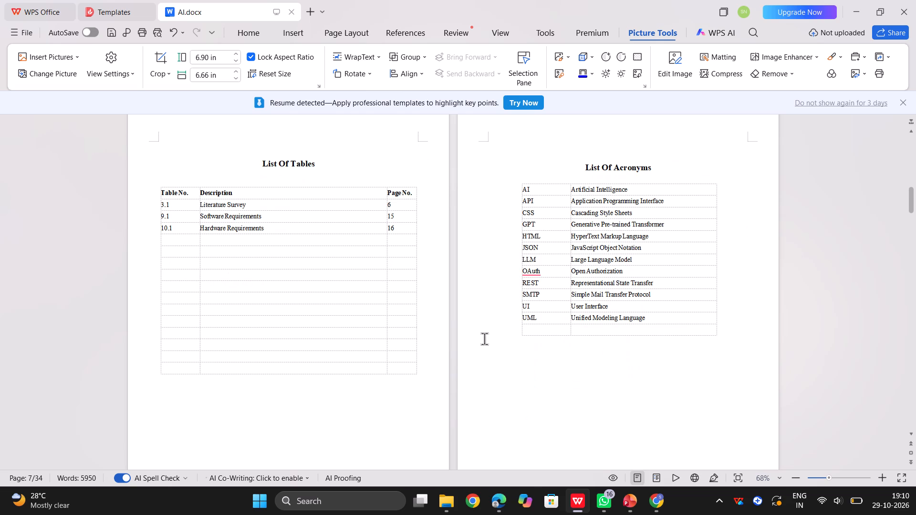
pyautogui.scroll(-9, 614, 328)
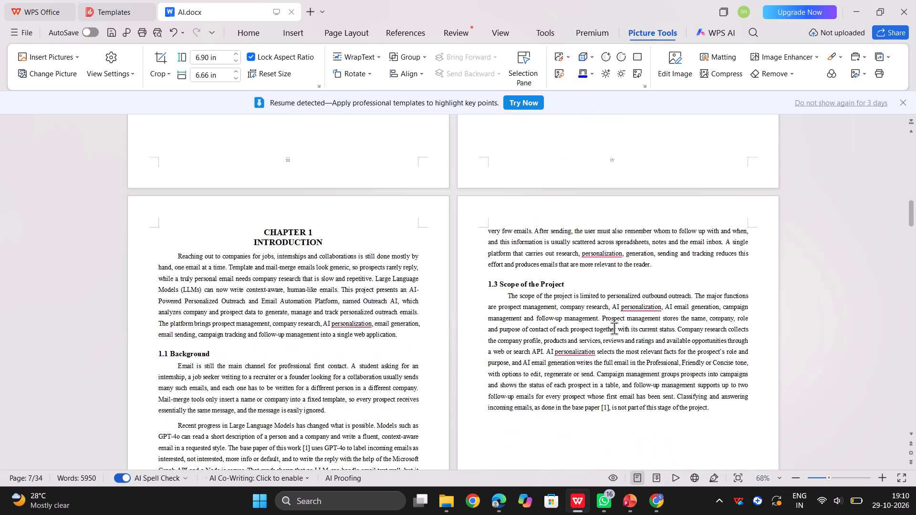
pyautogui.scroll(-6, 614, 328)
pyautogui.scroll(1, 614, 328)
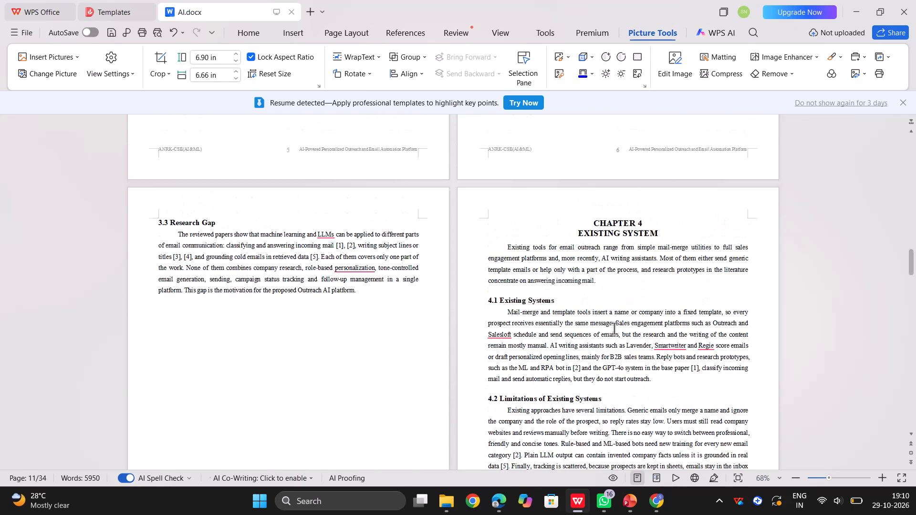
pyautogui.scroll(10, 614, 328)
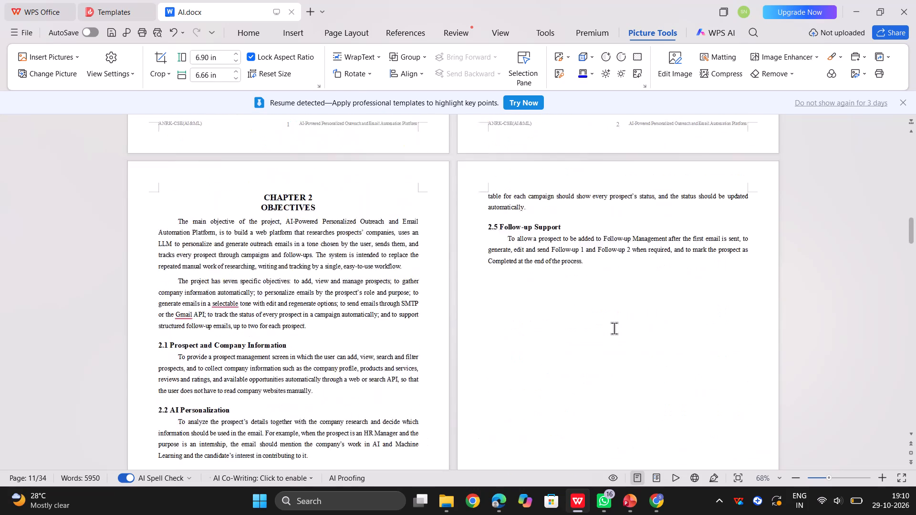
pyautogui.scroll(3, 614, 328)
pyautogui.scroll(-1, 614, 328)
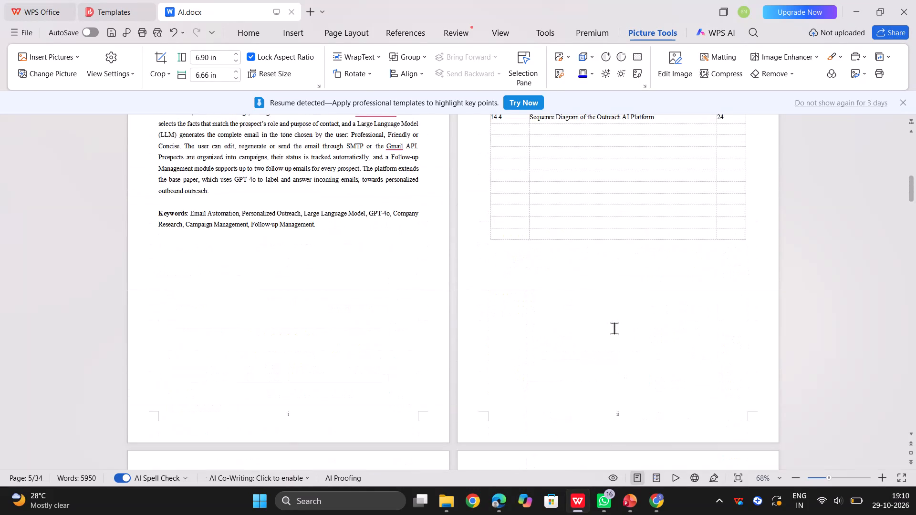
pyautogui.scroll(-3, 614, 328)
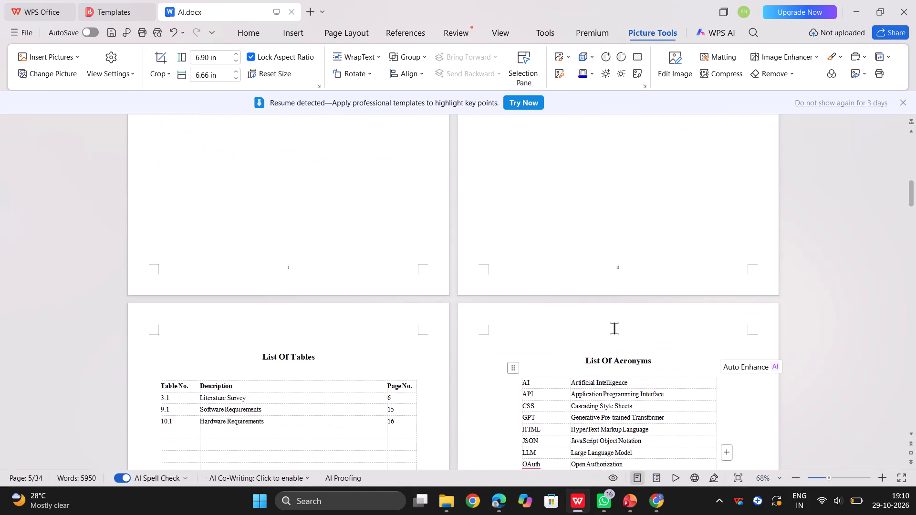
pyautogui.scroll(-2, 614, 328)
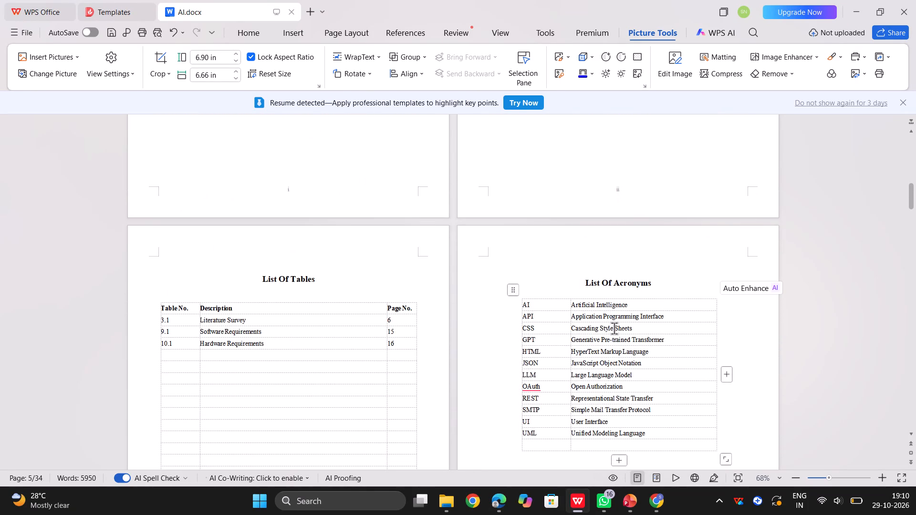
pyautogui.scroll(-19, 614, 328)
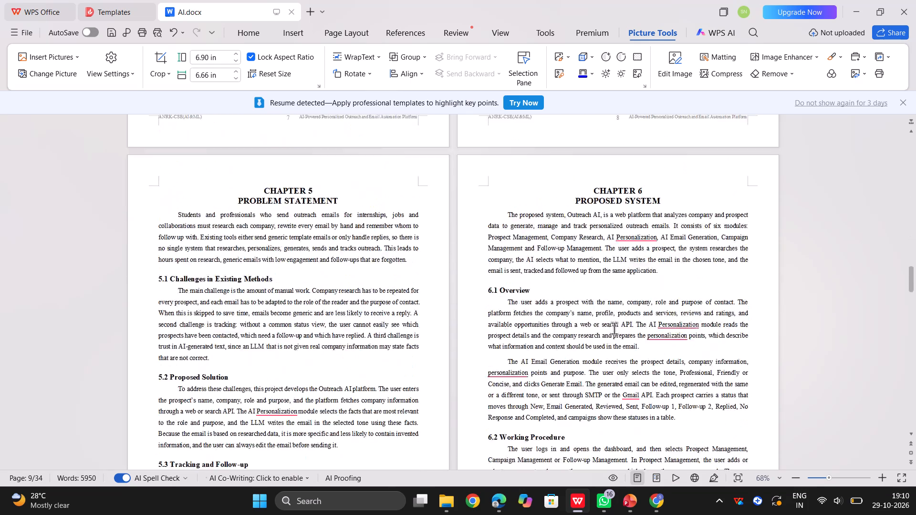
pyautogui.scroll(-2, 614, 328)
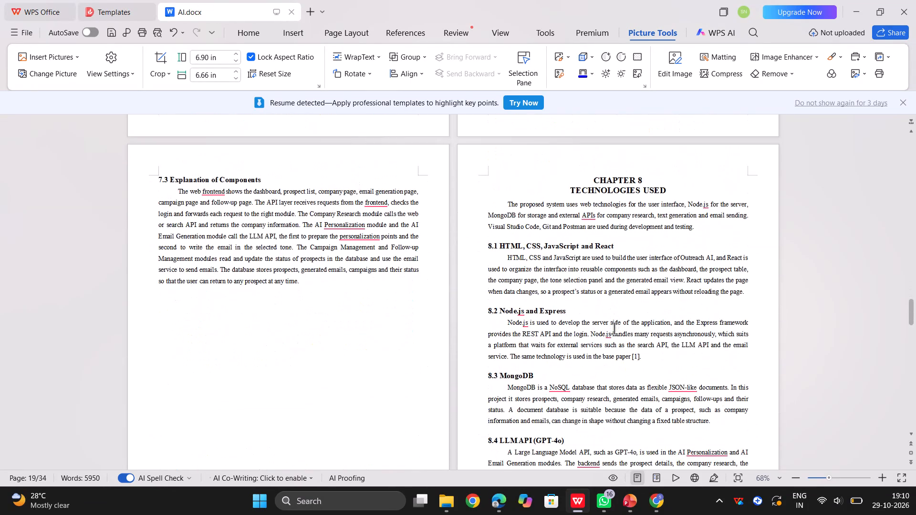
pyautogui.scroll(-3, 614, 328)
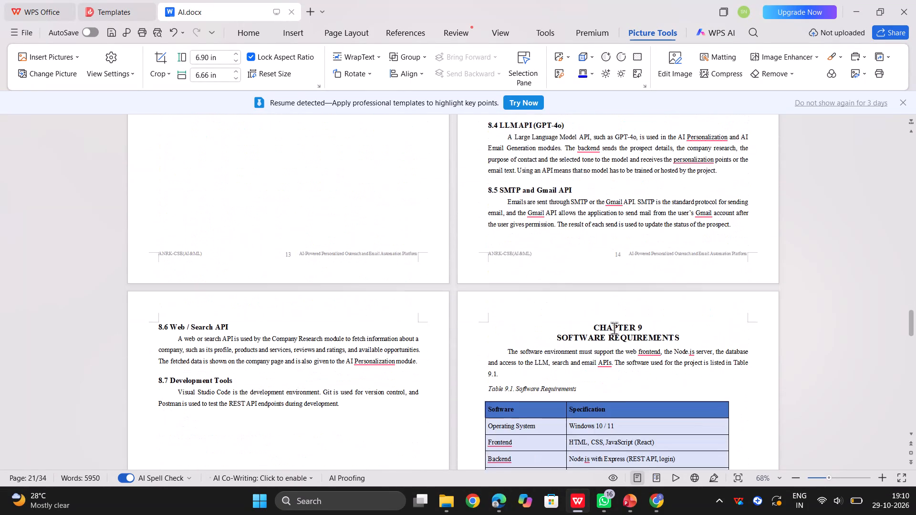
pyautogui.scroll(-7, 614, 328)
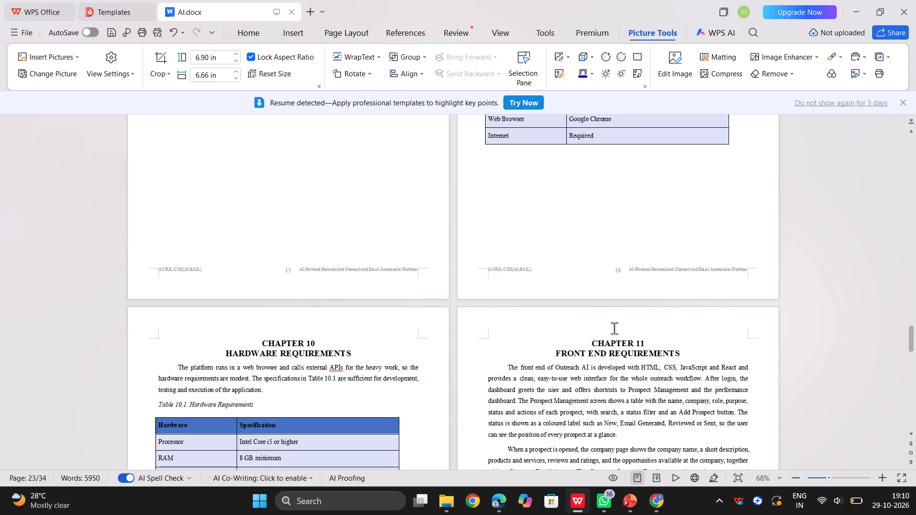
pyautogui.scroll(-4, 614, 328)
# Recheck the cover, certificate and Contents pages, including the page numbers listed for the chapters.
pyautogui.scroll(16, 614, 328)
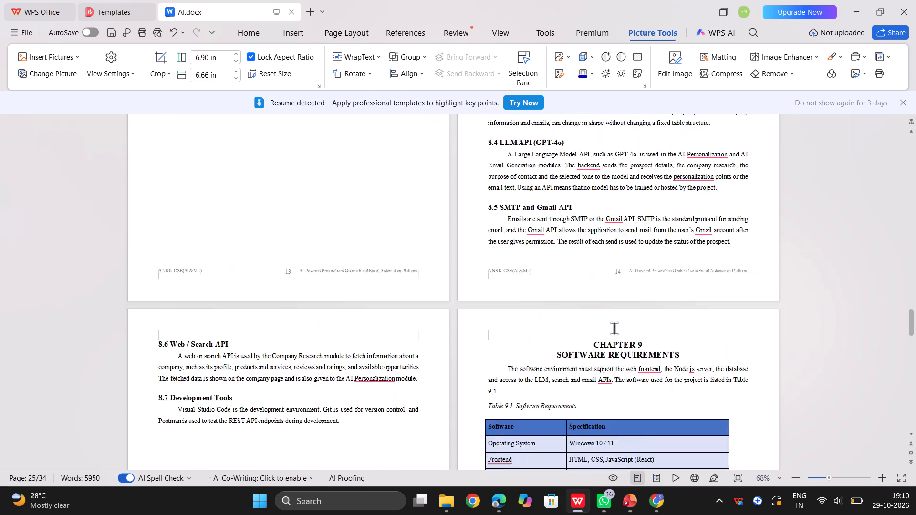
pyautogui.scroll(15, 614, 328)
pyautogui.scroll(-2, 614, 328)
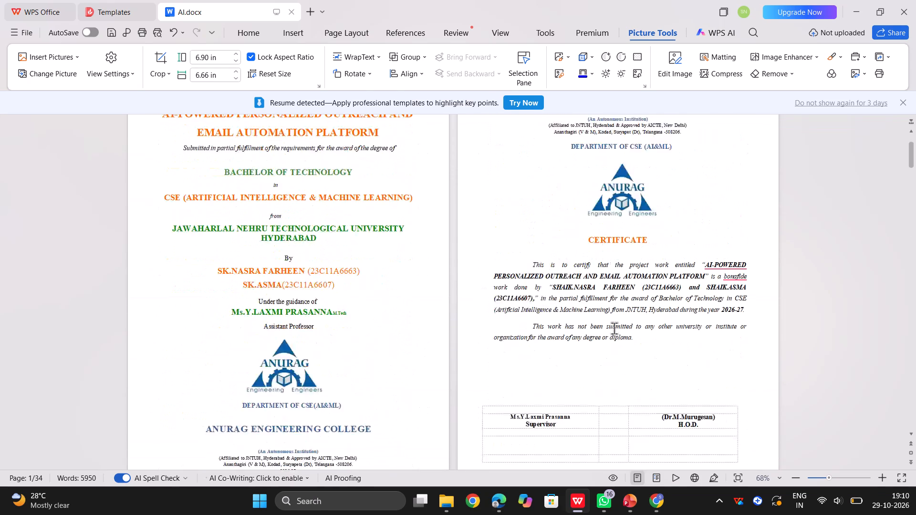
pyautogui.scroll(-7, 614, 328)
pyautogui.scroll(1, 614, 328)
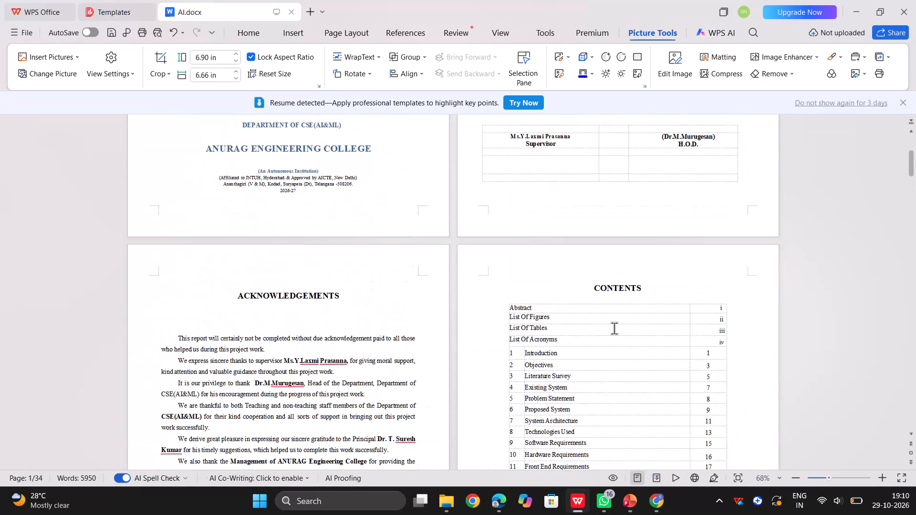
pyautogui.scroll(-1, 614, 328)
pyautogui.scroll(1, 614, 328)
pyautogui.scroll(-1, 614, 328)
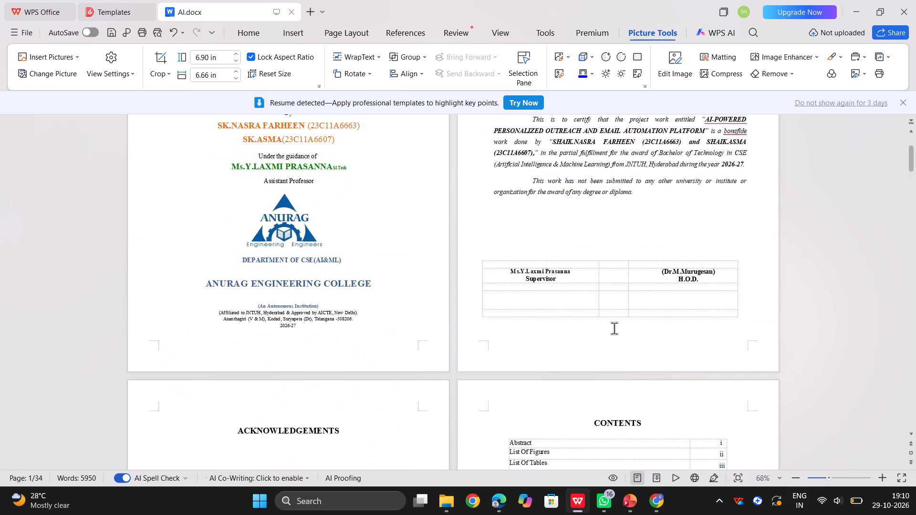
# In the List Of Tables, set the page number of Table 9.1 to 16 and of Table 10.1 to 17.
pyautogui.scroll(-4, 614, 328)
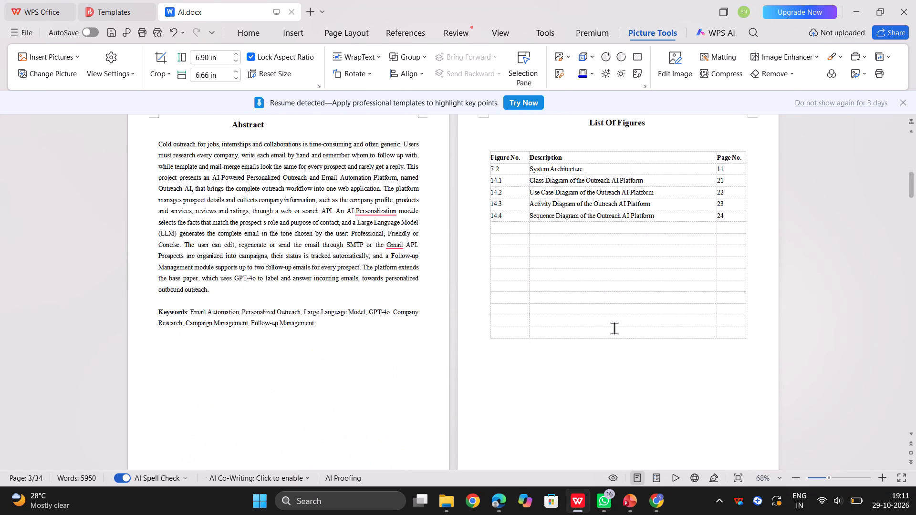
pyautogui.scroll(-6, 614, 328)
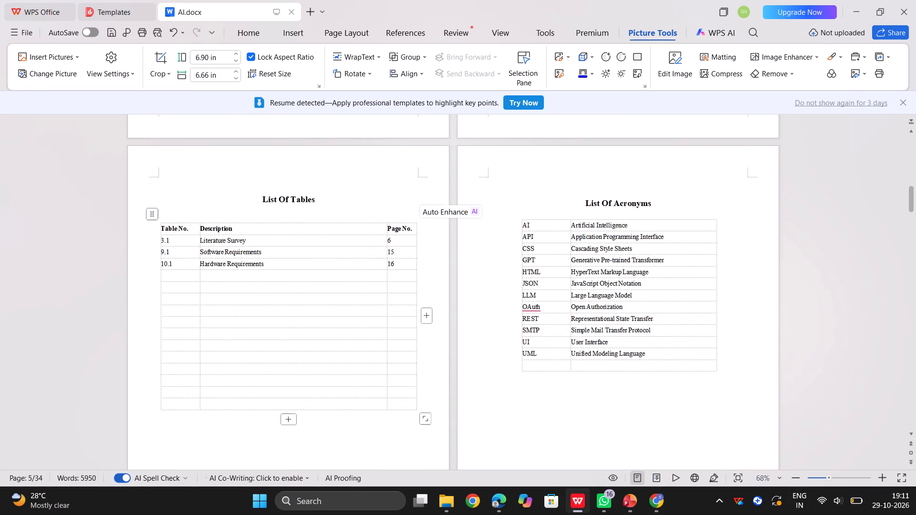
pyautogui.click(396, 256)
pyautogui.press('BackSpace')
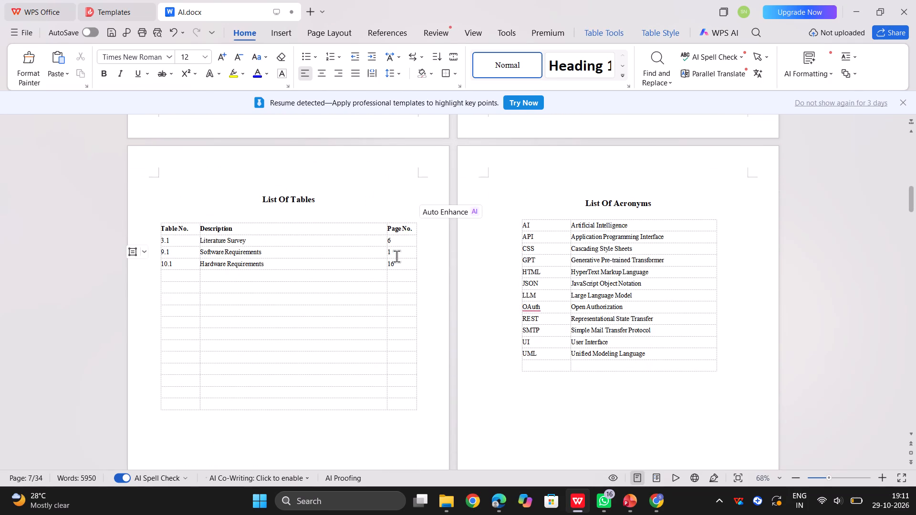
pyautogui.press('6')
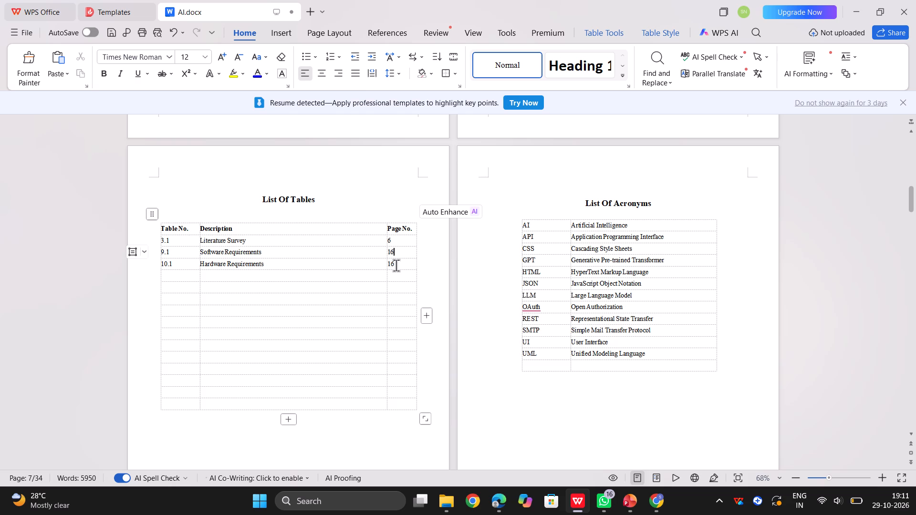
pyautogui.press('Down')
pyautogui.press('BackSpace')
pyautogui.press('7')
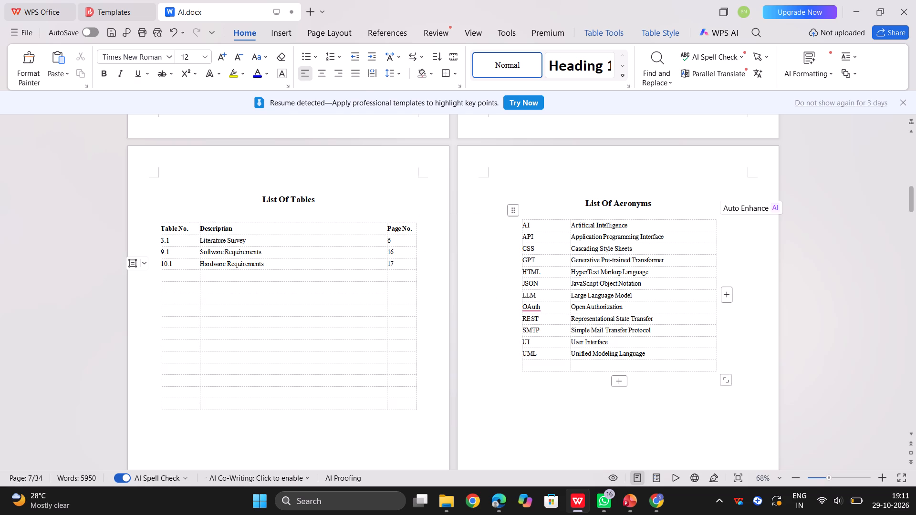
pyautogui.click(469, 246)
# Review the List Of Figures and the page layout and footer page numbers of the opening chapters, from Introduction to Existing System.
pyautogui.scroll(2, 469, 246)
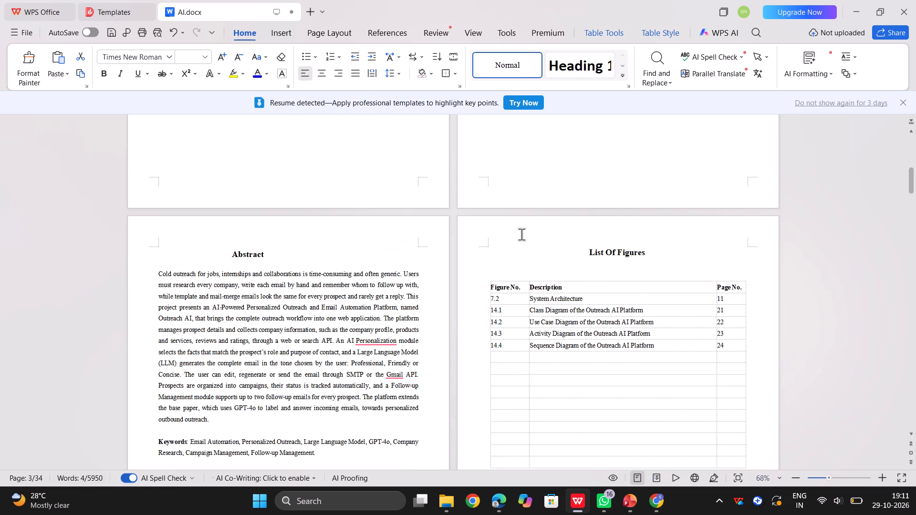
pyautogui.scroll(-1, 510, 242)
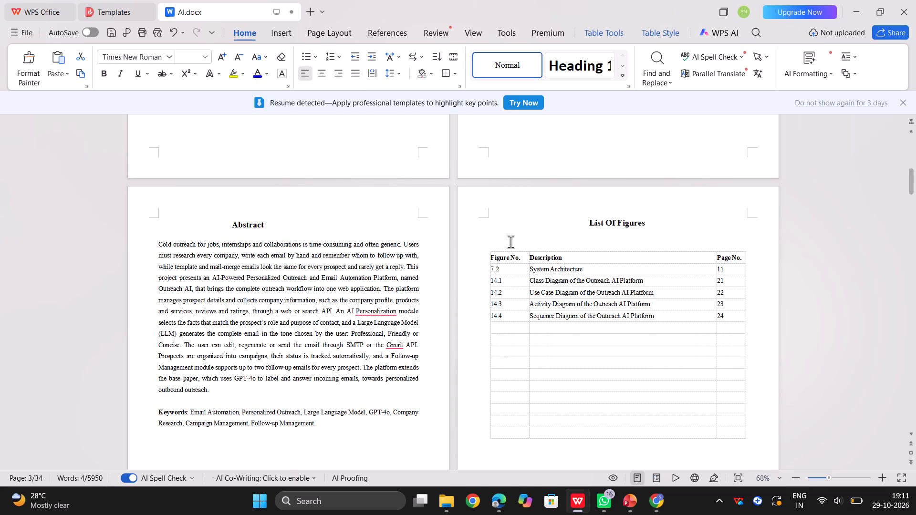
pyautogui.scroll(-16, 510, 242)
pyautogui.scroll(1, 510, 242)
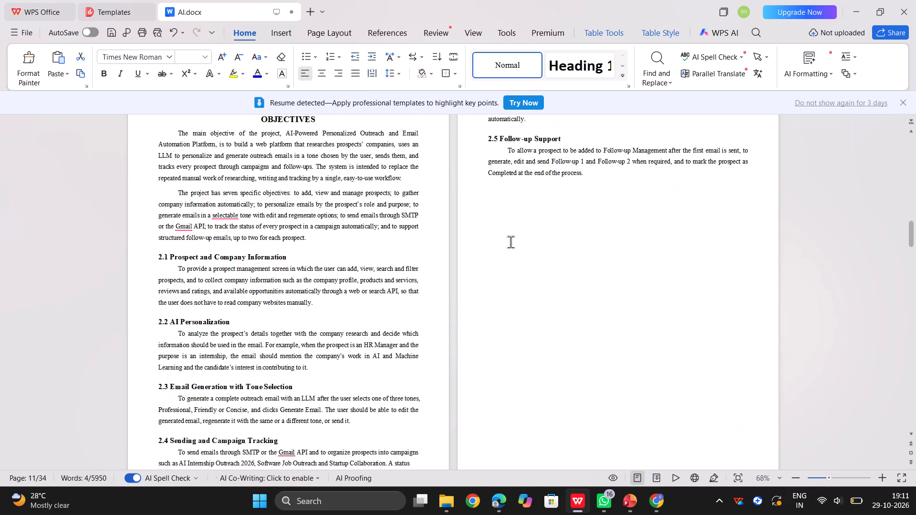
pyautogui.scroll(3, 510, 242)
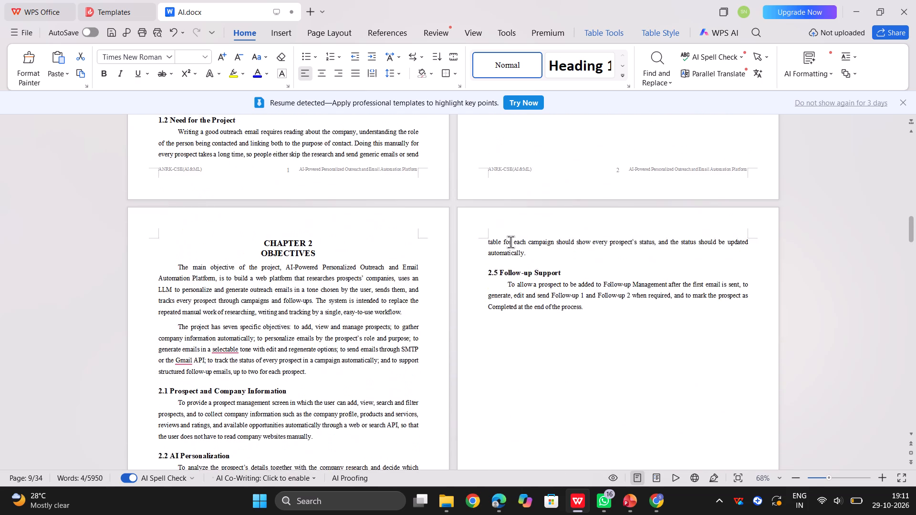
pyautogui.scroll(6, 510, 242)
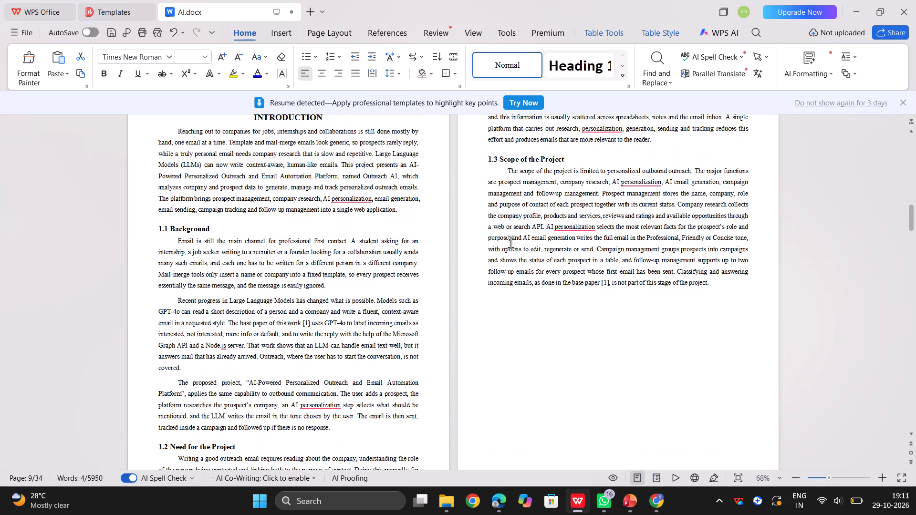
pyautogui.scroll(1, 510, 242)
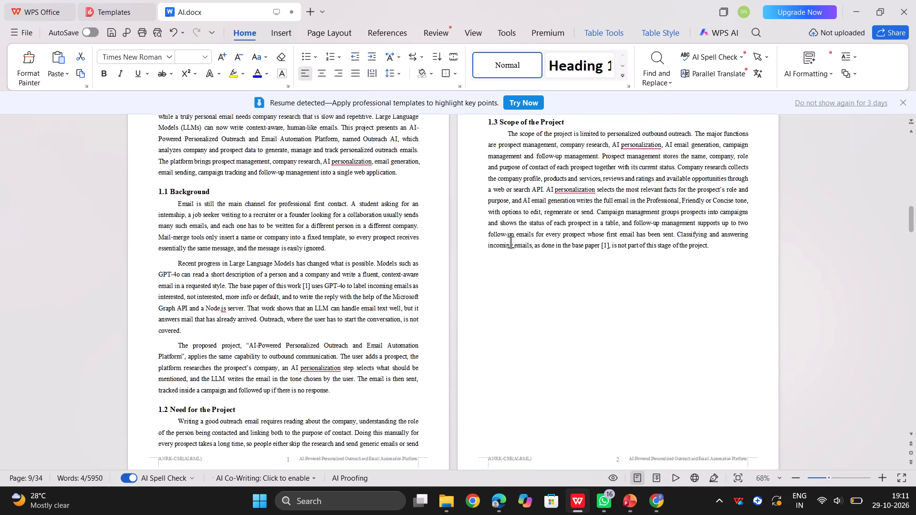
pyautogui.scroll(4, 510, 242)
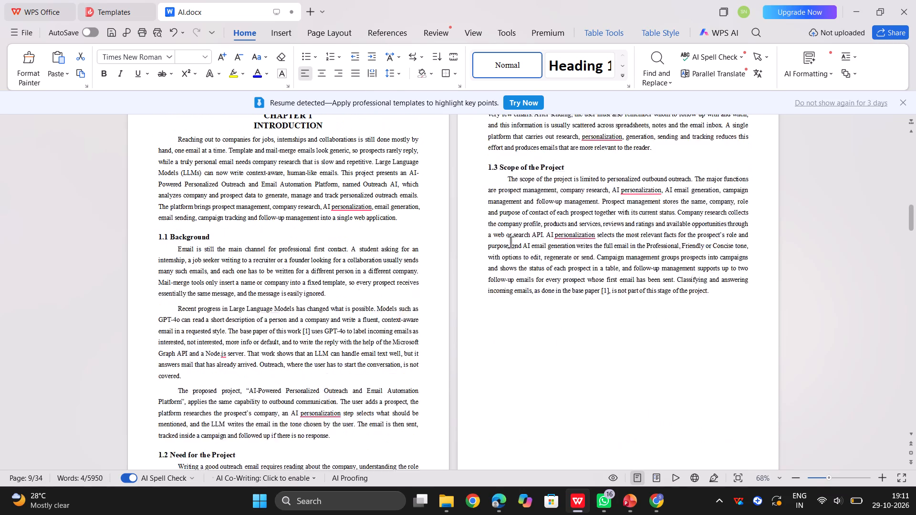
pyautogui.scroll(2, 510, 242)
pyautogui.scroll(-1, 510, 242)
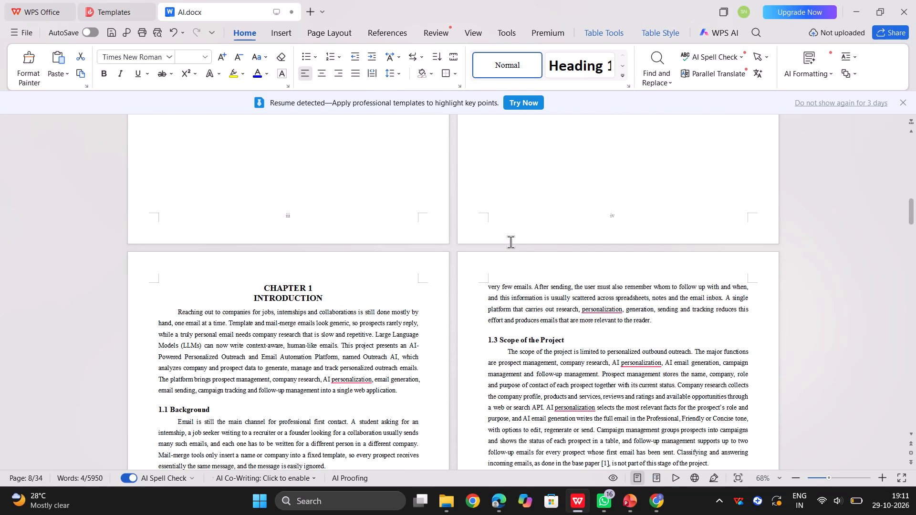
pyautogui.scroll(-6, 510, 242)
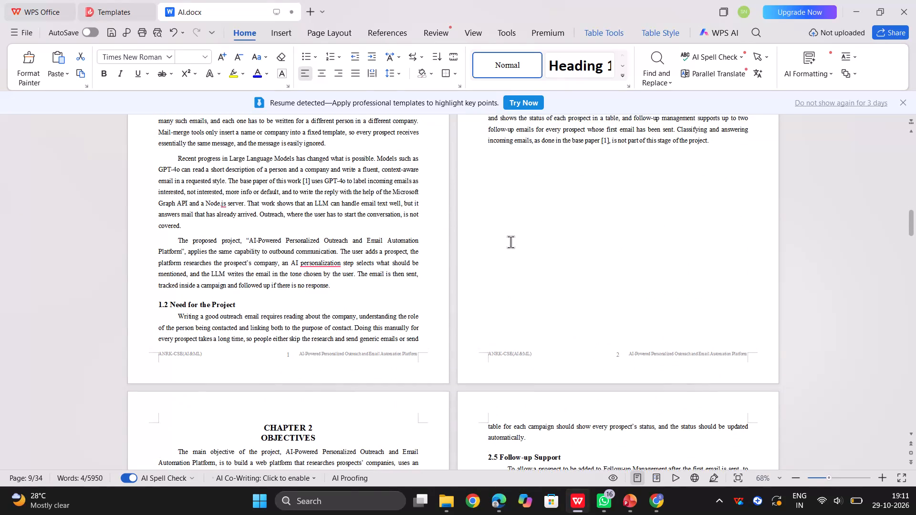
pyautogui.scroll(-6, 510, 242)
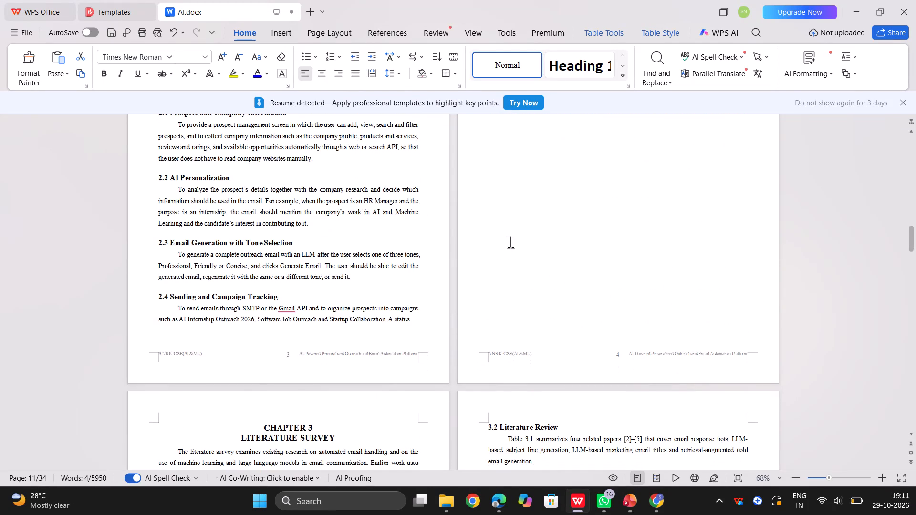
pyautogui.scroll(-3, 510, 242)
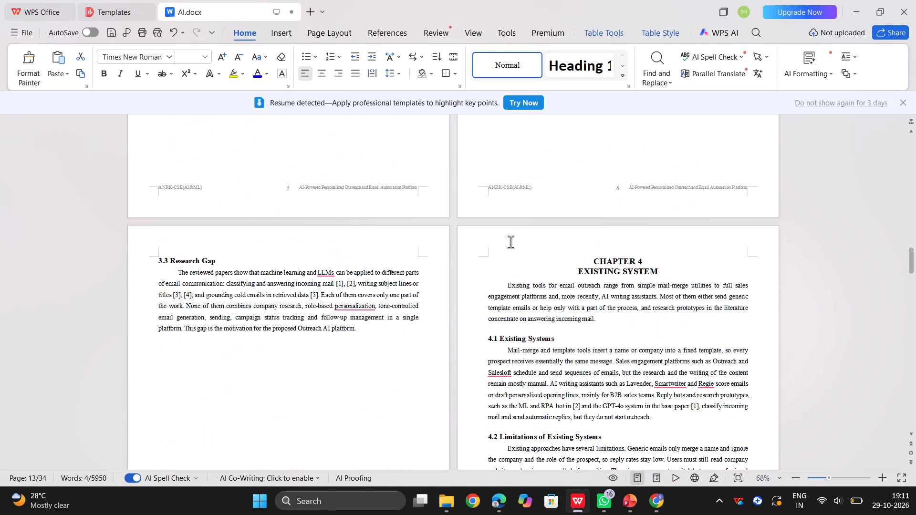
pyautogui.scroll(-2, 510, 242)
# Return to the Contents table at the Existing System page number and recheck the front pages through Chapter 2, Objectives.
pyautogui.scroll(6, 510, 242)
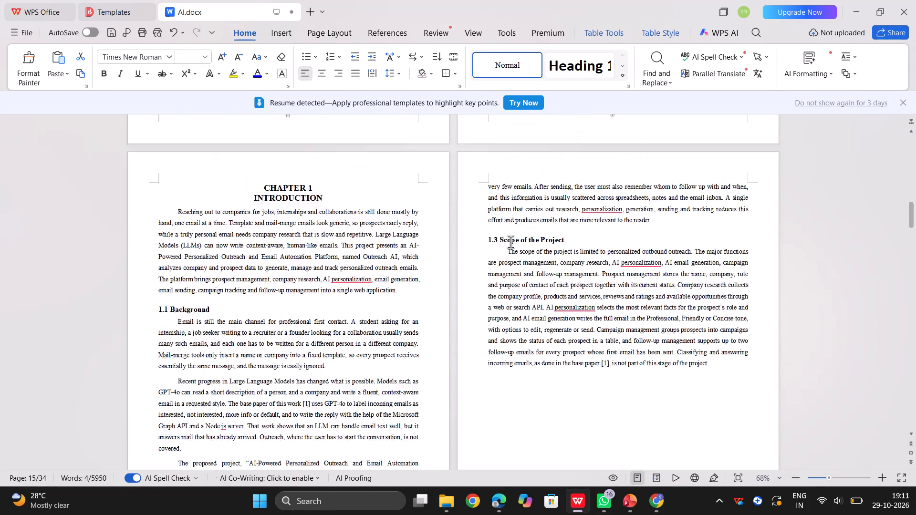
pyautogui.scroll(12, 510, 242)
pyautogui.scroll(-4, 510, 242)
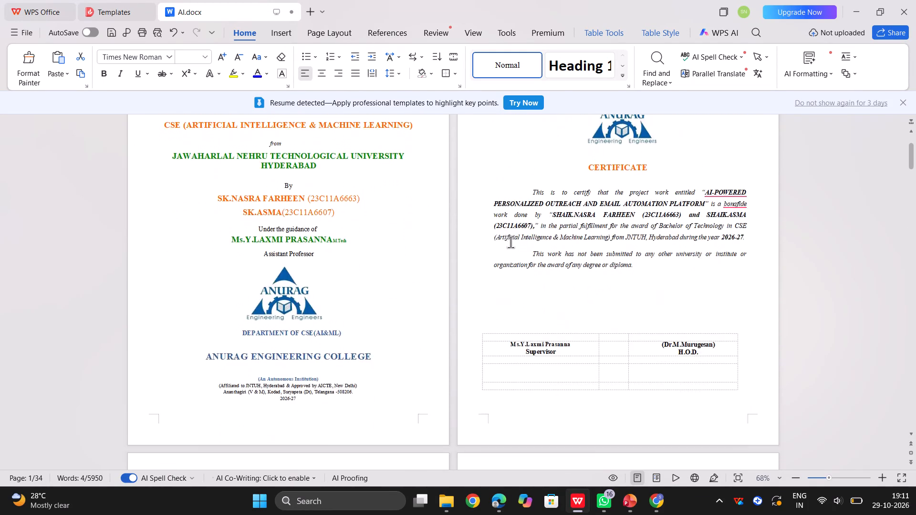
pyautogui.scroll(-5, 510, 242)
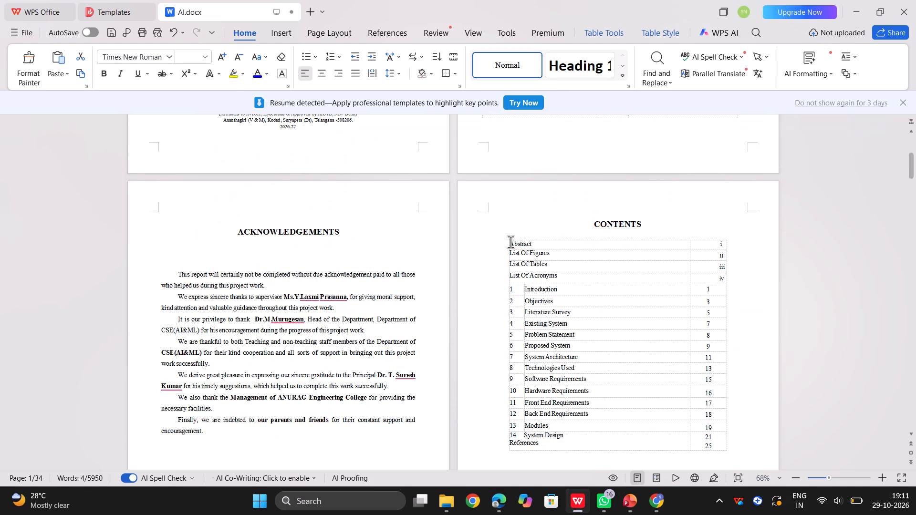
pyautogui.scroll(-1, 510, 242)
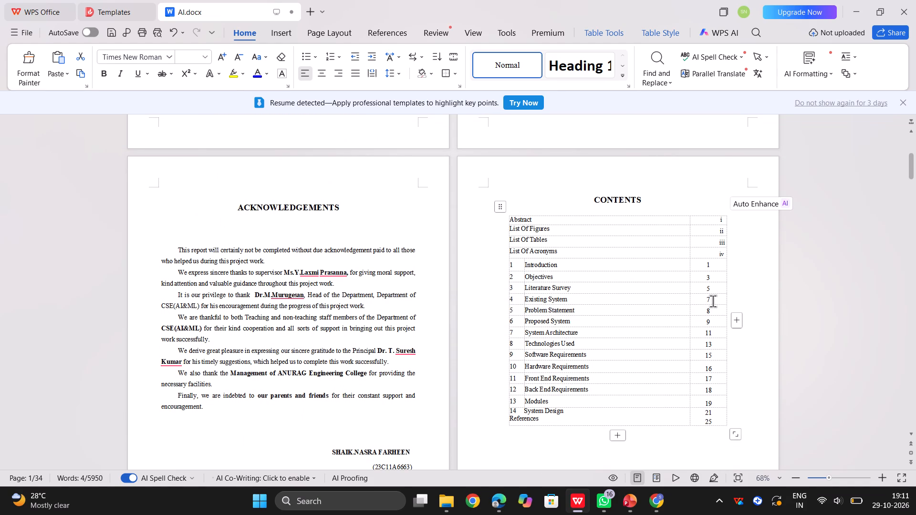
pyautogui.click(713, 301)
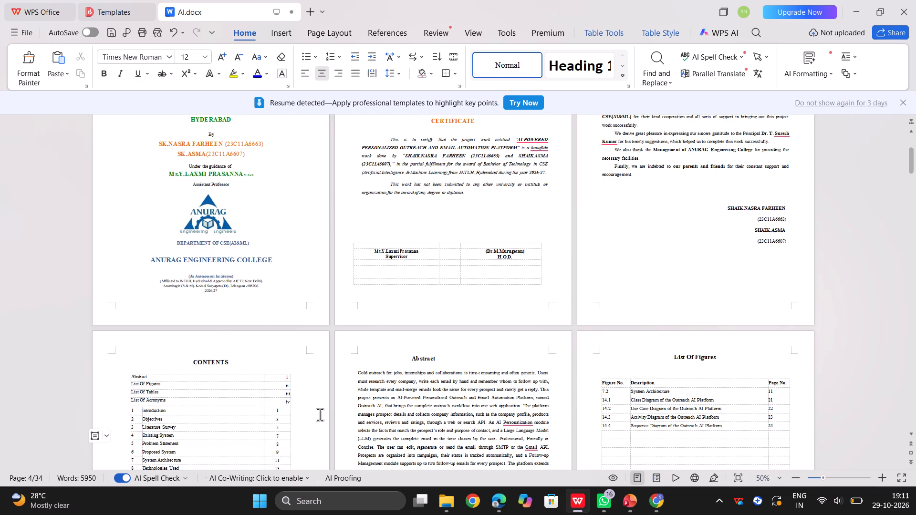
pyautogui.scroll(-3, 459, 326)
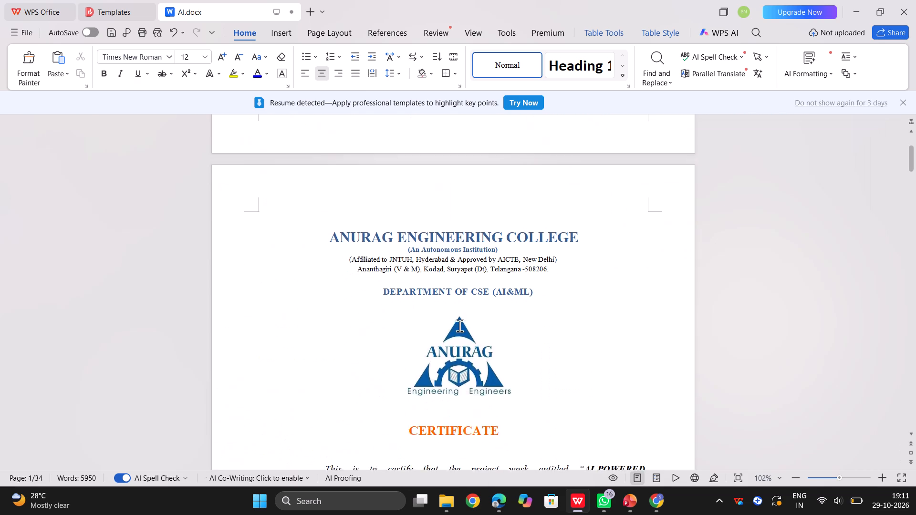
pyautogui.scroll(-14, 459, 326)
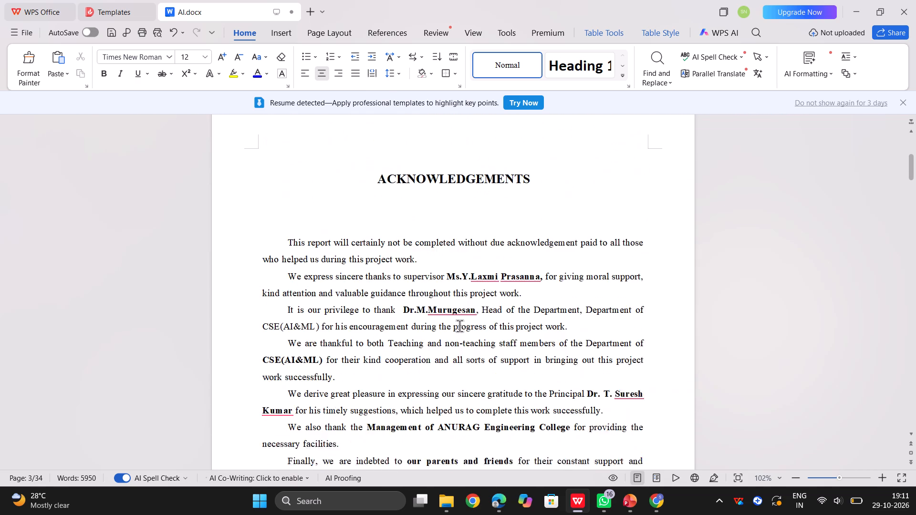
pyautogui.scroll(-8, 459, 326)
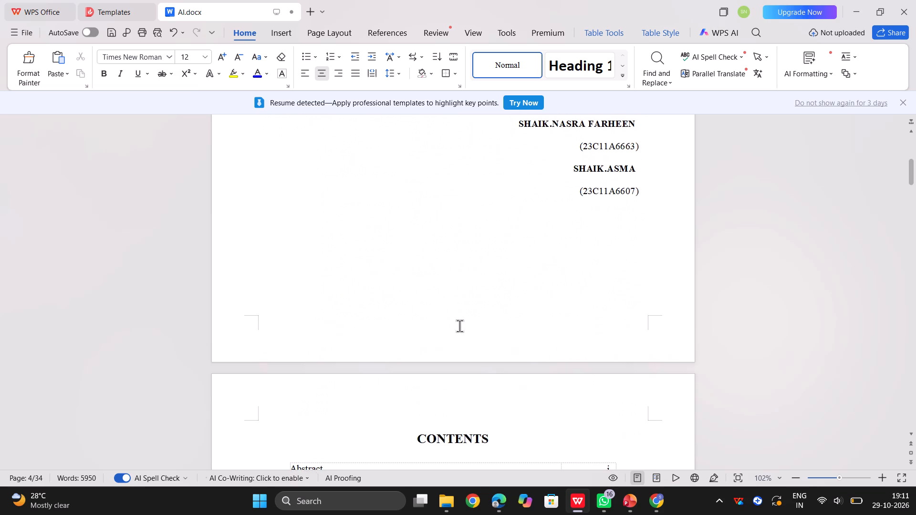
pyautogui.scroll(-3, 459, 326)
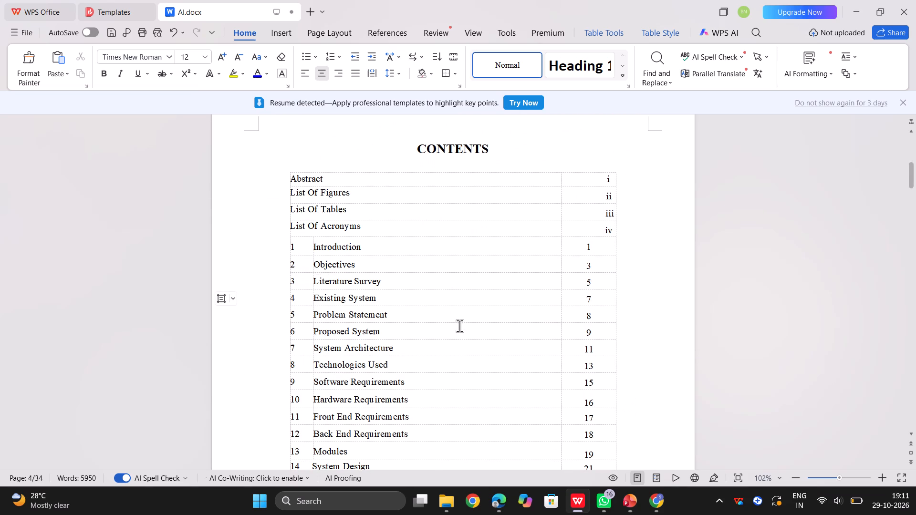
pyautogui.scroll(-2, 459, 326)
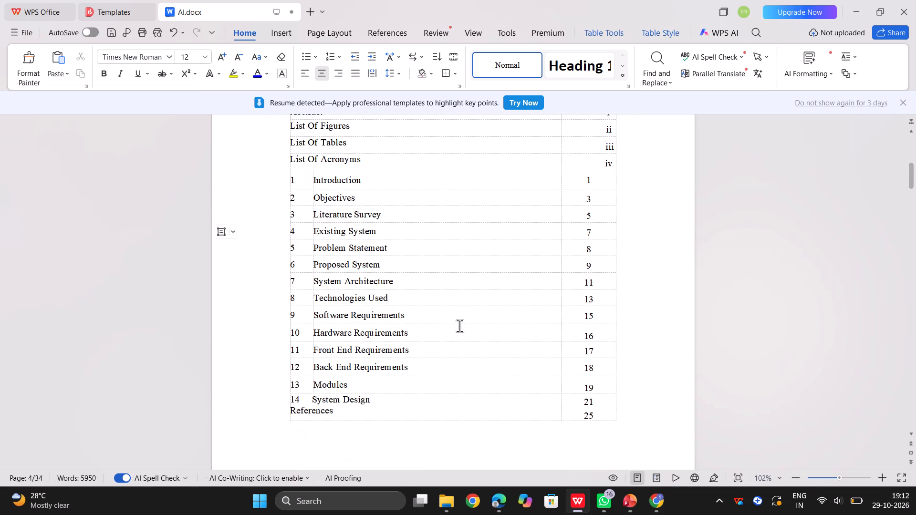
pyautogui.scroll(-14, 459, 326)
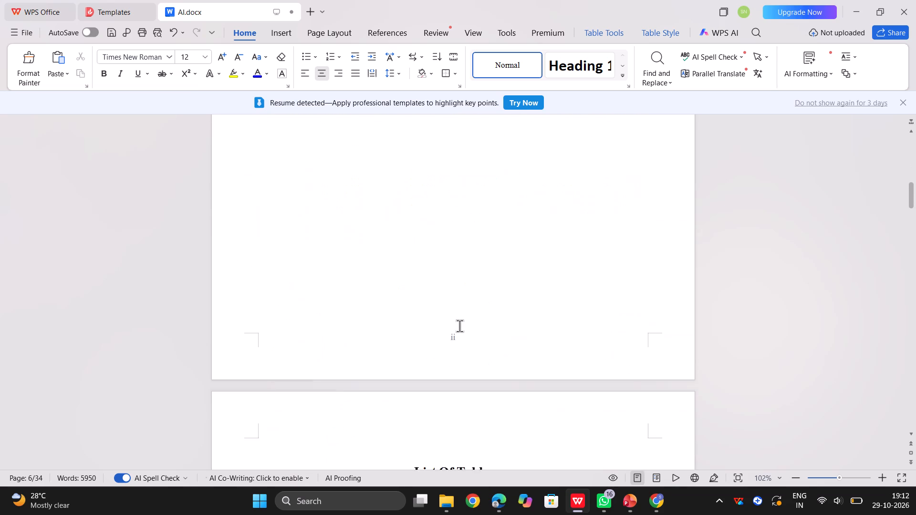
pyautogui.scroll(-10, 459, 326)
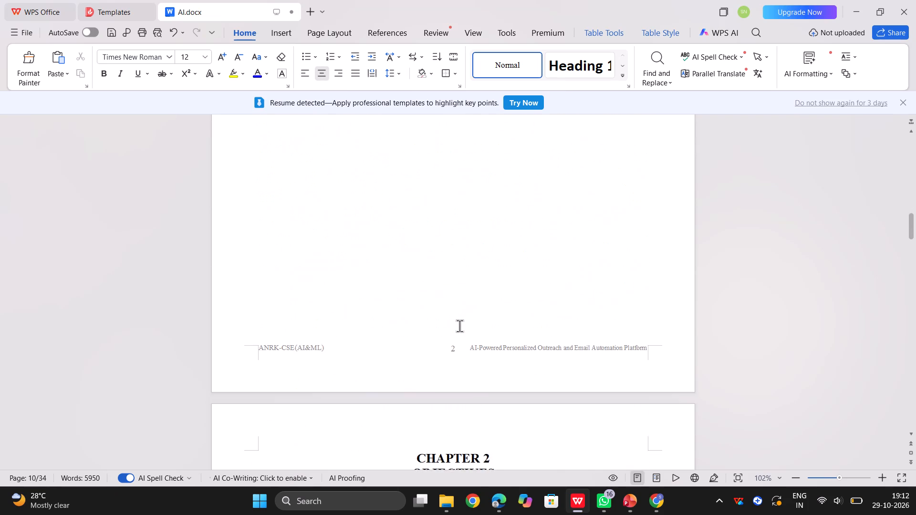
pyautogui.scroll(-10, 459, 326)
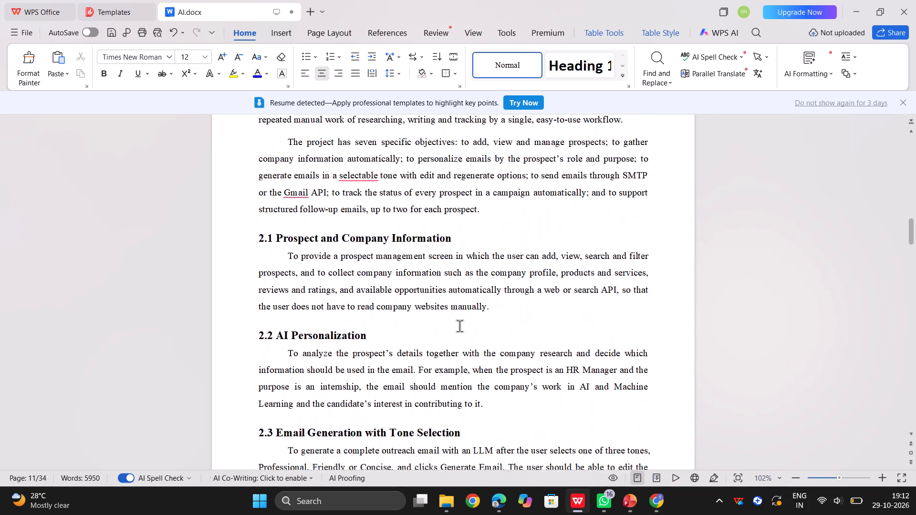
# Check the footer page numbers where Chapters 3, 4, 8 and 9 start, especially Existing System.
pyautogui.scroll(-7, 459, 326)
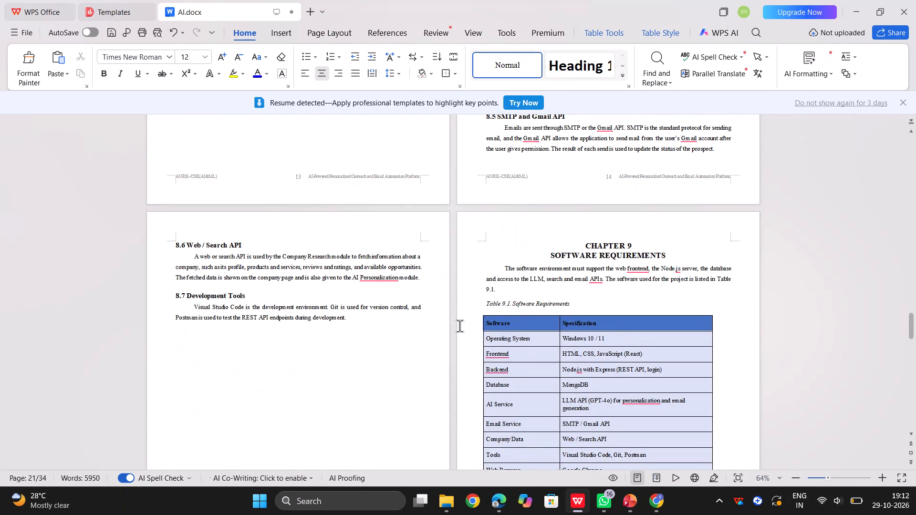
pyautogui.scroll(-1, 459, 326)
pyautogui.scroll(7, 459, 326)
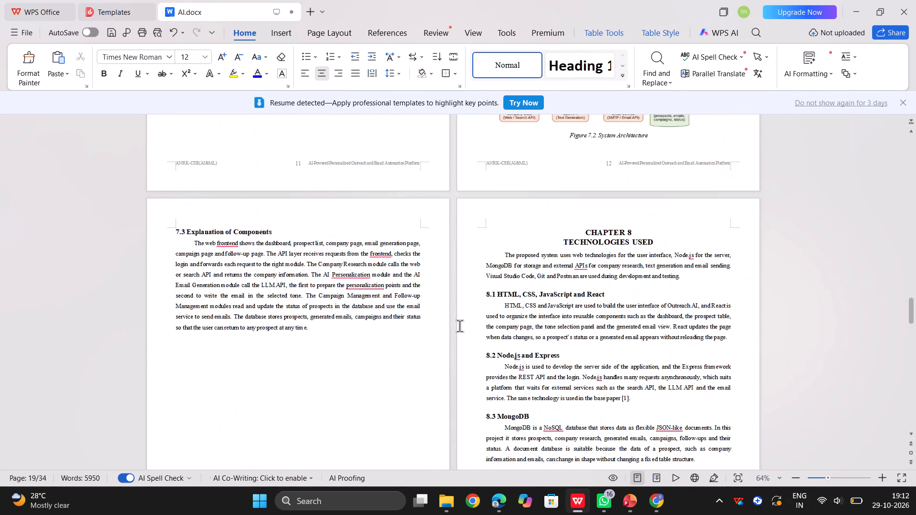
pyautogui.scroll(6, 459, 326)
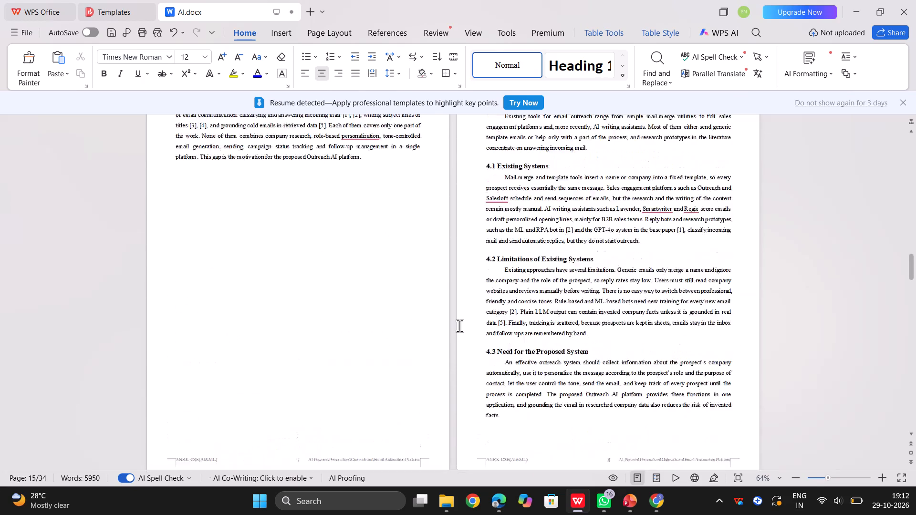
pyautogui.scroll(1, 459, 326)
pyautogui.scroll(-2, 459, 326)
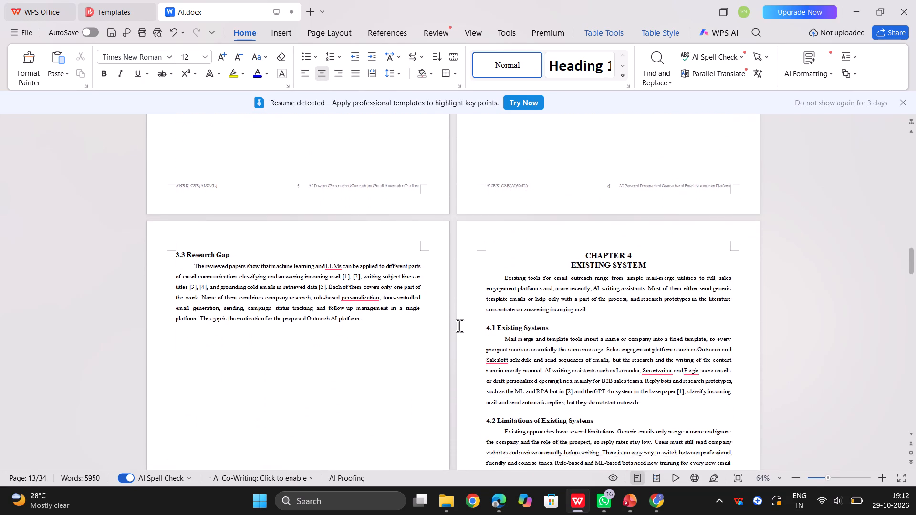
pyautogui.scroll(-3, 459, 326)
pyautogui.scroll(7, 459, 326)
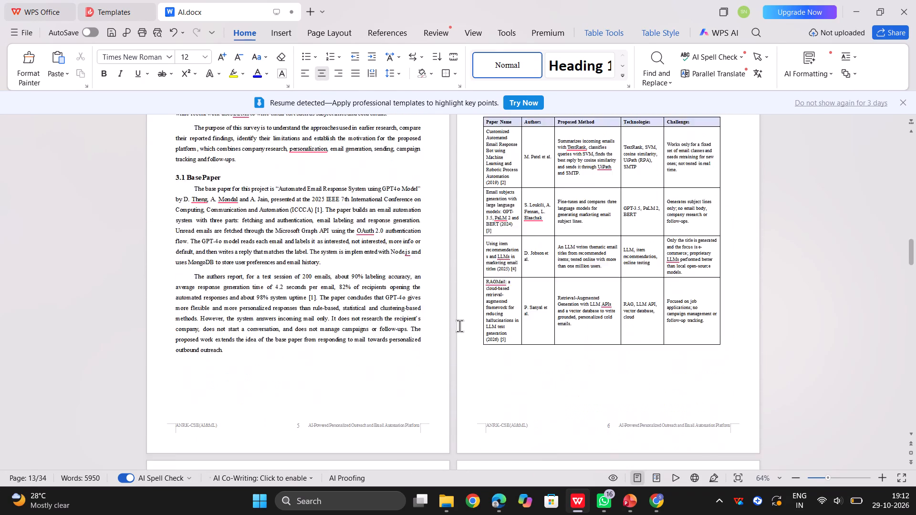
# In the Contents table, set the page number of Existing System to 8.
pyautogui.scroll(14, 459, 326)
pyautogui.scroll(-1, 599, 385)
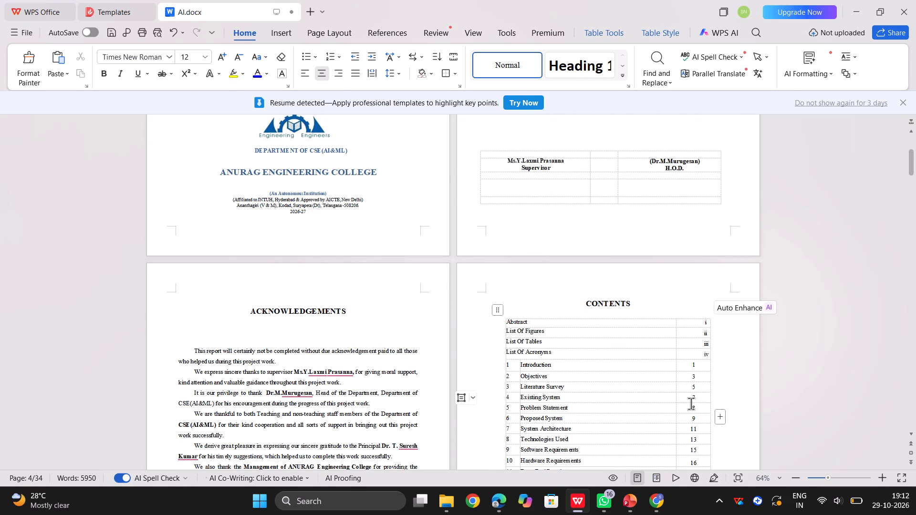
pyautogui.press('BackSpace')
pyautogui.press('8')
# Check the footer page numbers where the Problem Statement, Proposed System and System Architecture chapters start against the Contents.
pyautogui.scroll(-1, 691, 403)
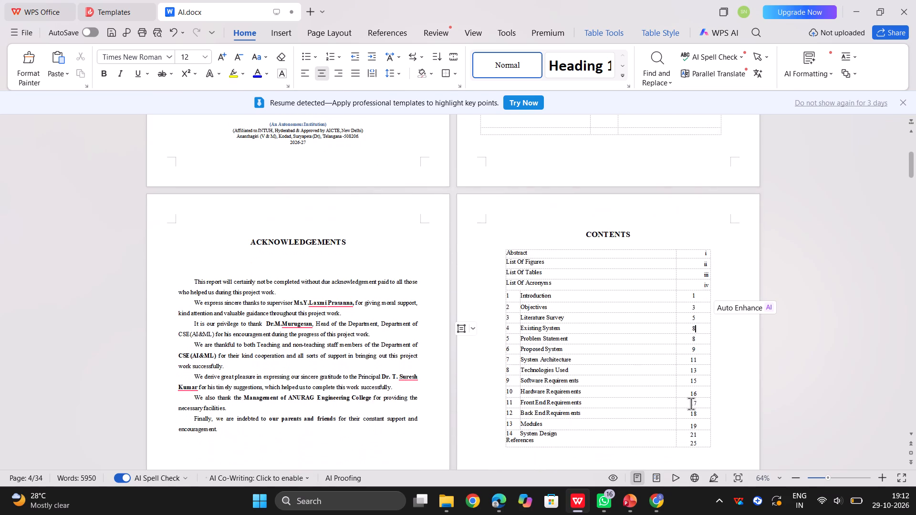
pyautogui.scroll(-13, 691, 403)
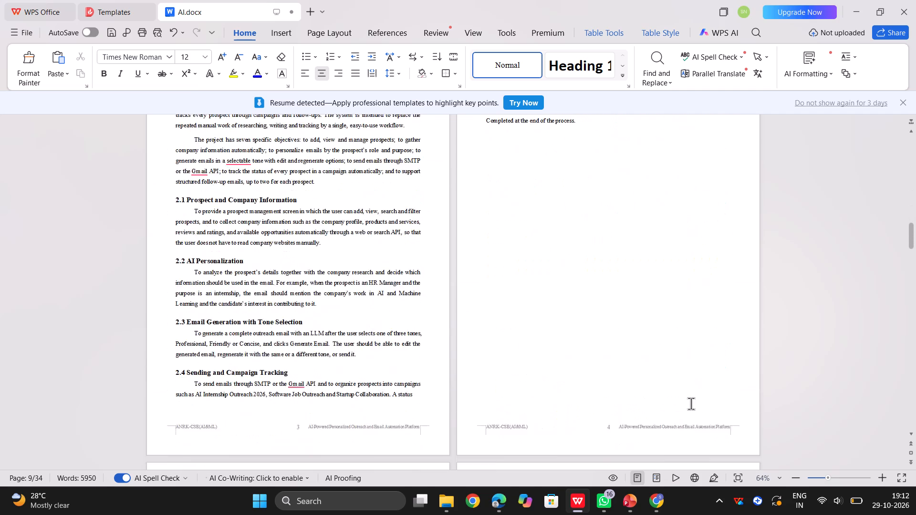
pyautogui.scroll(-8, 691, 403)
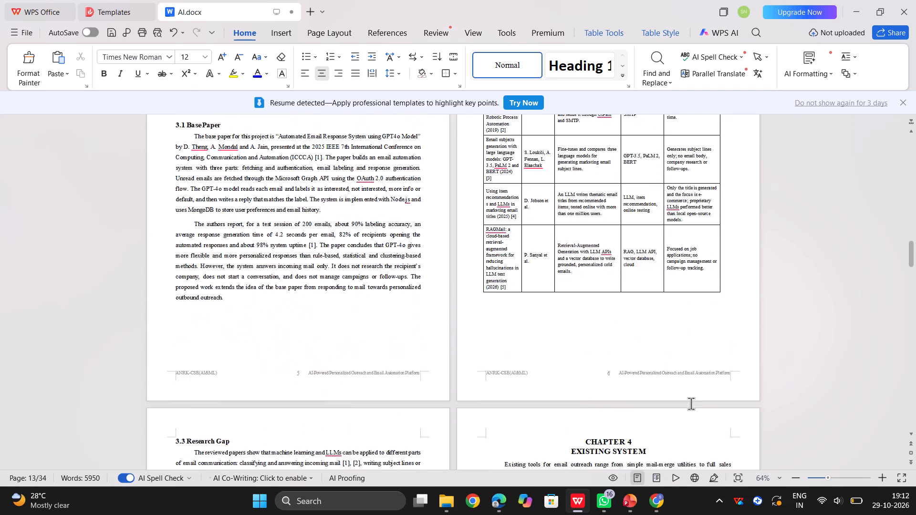
pyautogui.scroll(-5, 691, 403)
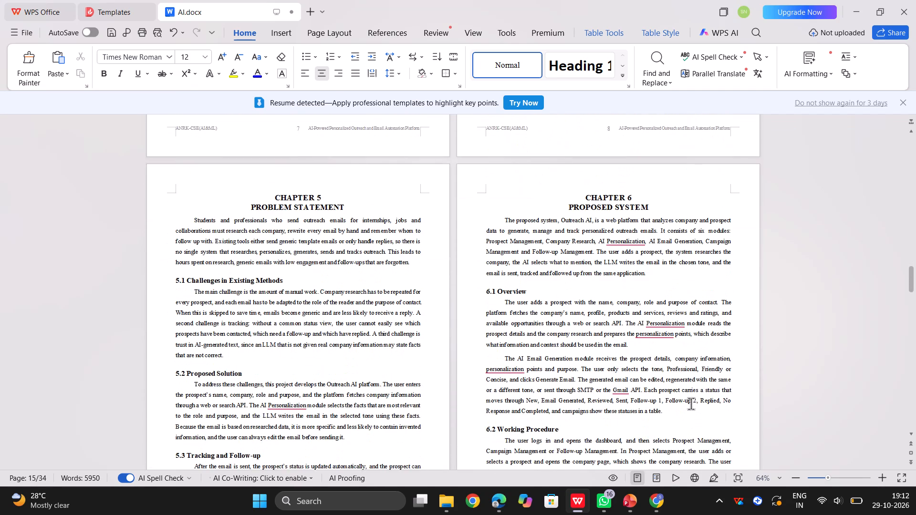
pyautogui.scroll(-1, 691, 403)
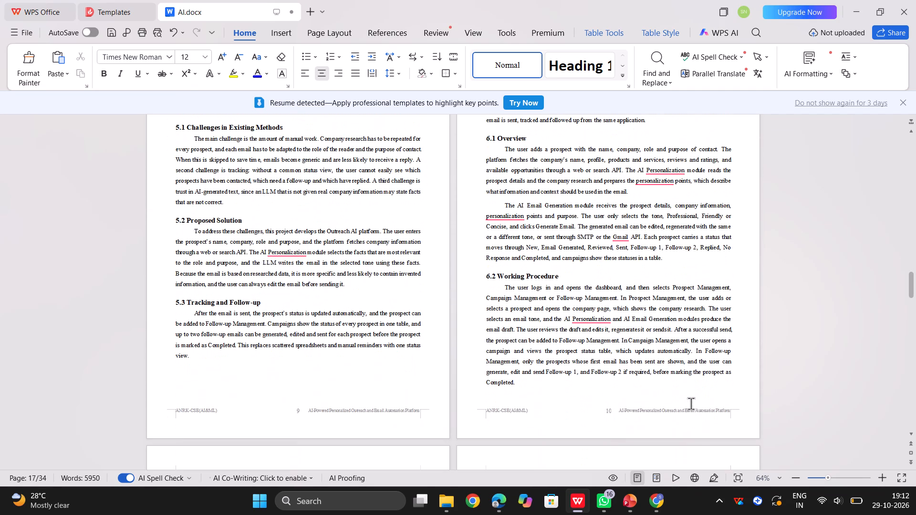
pyautogui.scroll(-3, 691, 403)
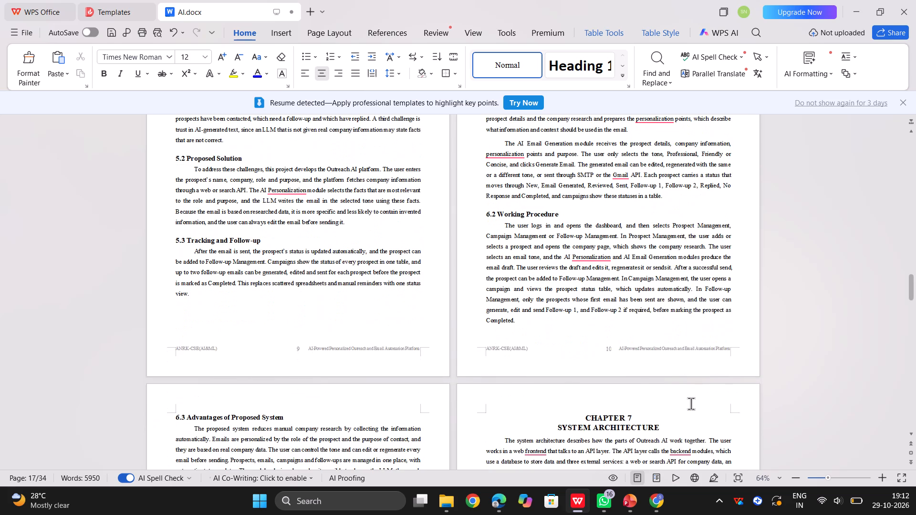
pyautogui.scroll(-6, 691, 403)
# In the Contents table, set the page numbers of Problem Statement to 9, Proposed System to 10 and System Architecture to 12.
pyautogui.scroll(3, 691, 403)
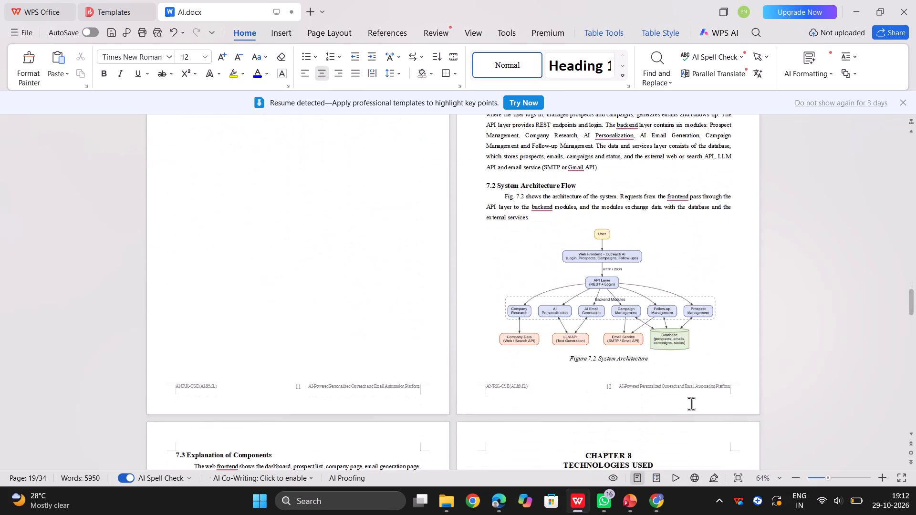
pyautogui.scroll(6, 691, 403)
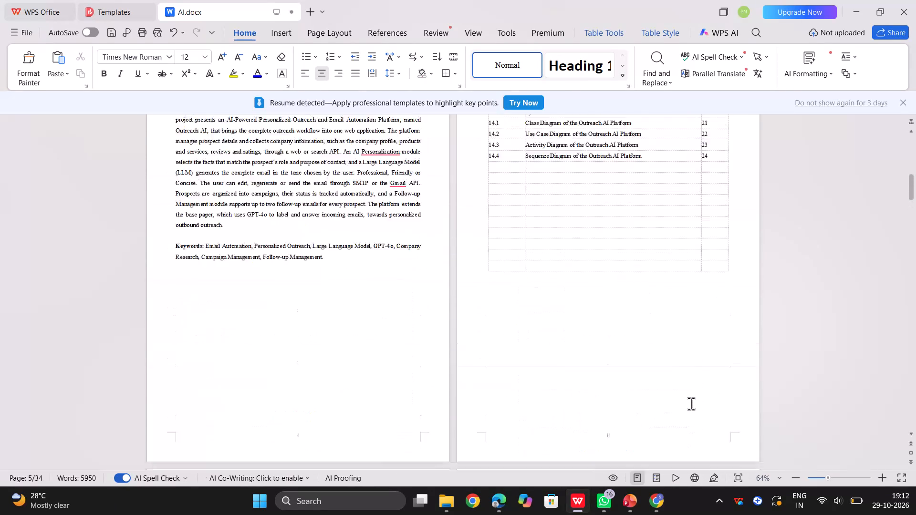
pyautogui.scroll(-1, 691, 403)
pyautogui.scroll(3, 694, 337)
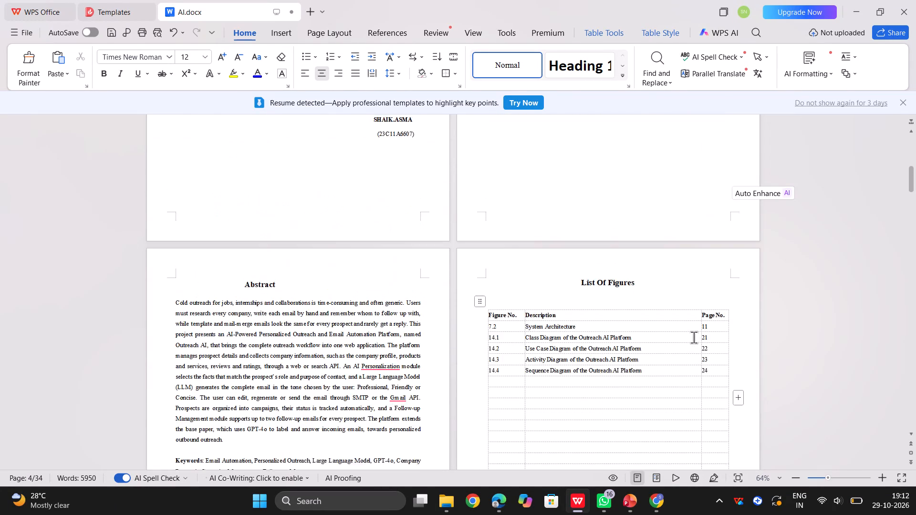
pyautogui.scroll(4, 694, 337)
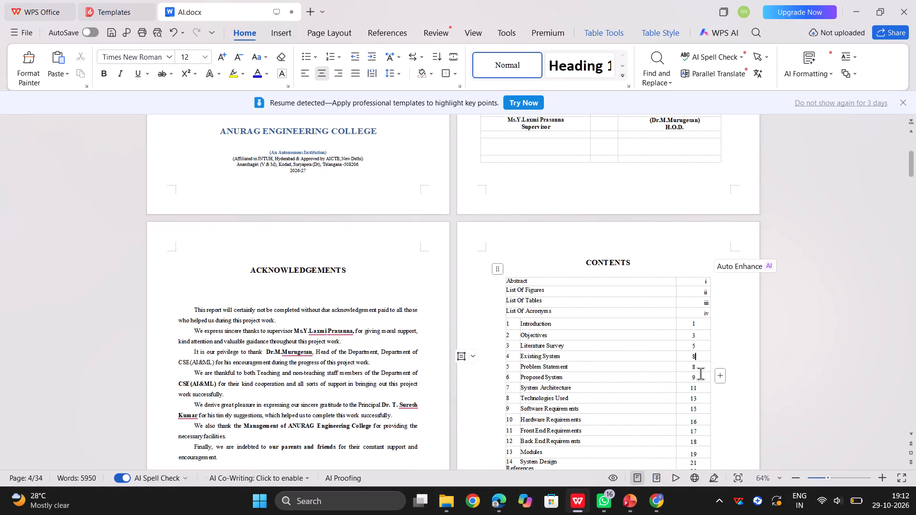
pyautogui.click(698, 371)
pyautogui.click(699, 365)
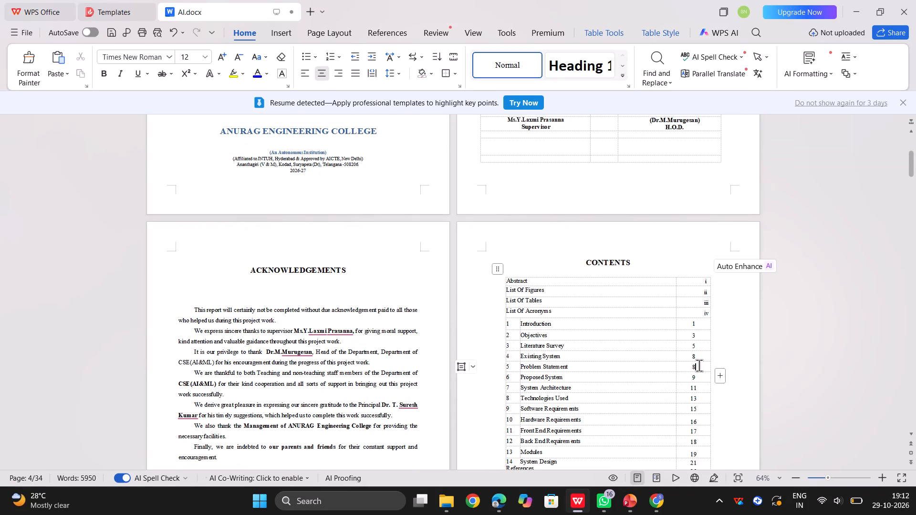
pyautogui.press('BackSpace')
pyautogui.press('9')
pyautogui.press('Down')
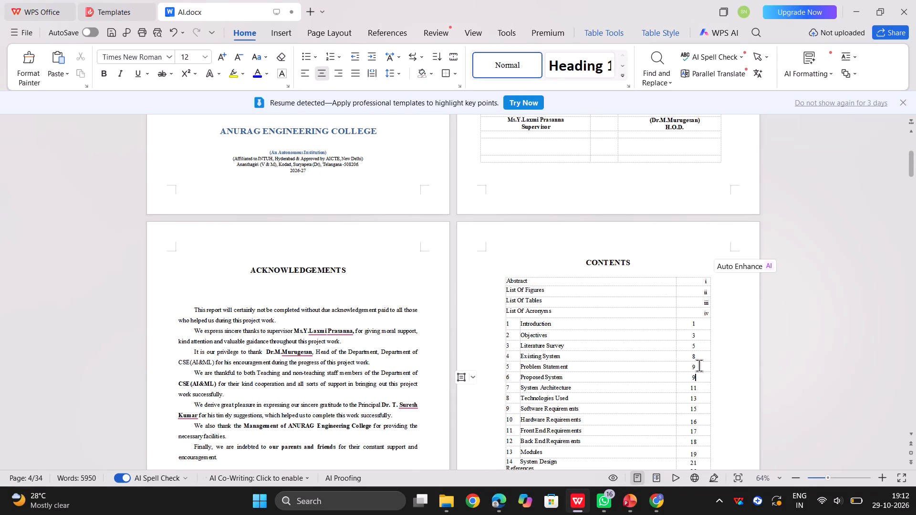
pyautogui.press('BackSpace')
pyautogui.write('10')
pyautogui.click(701, 390)
pyautogui.press('BackSpace')
pyautogui.press('2')
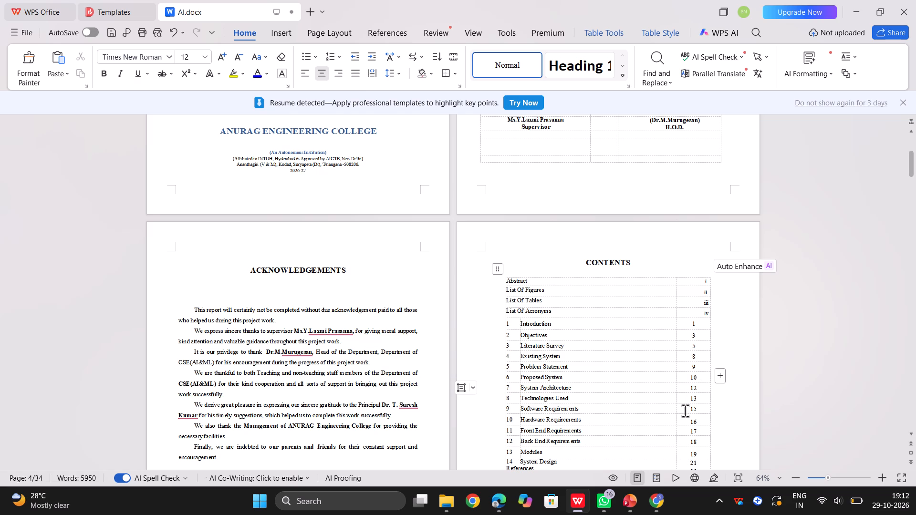
# Check the footer page numbers where the System Architecture and Technologies Used chapters start against the Contents table.
pyautogui.scroll(-12, 685, 411)
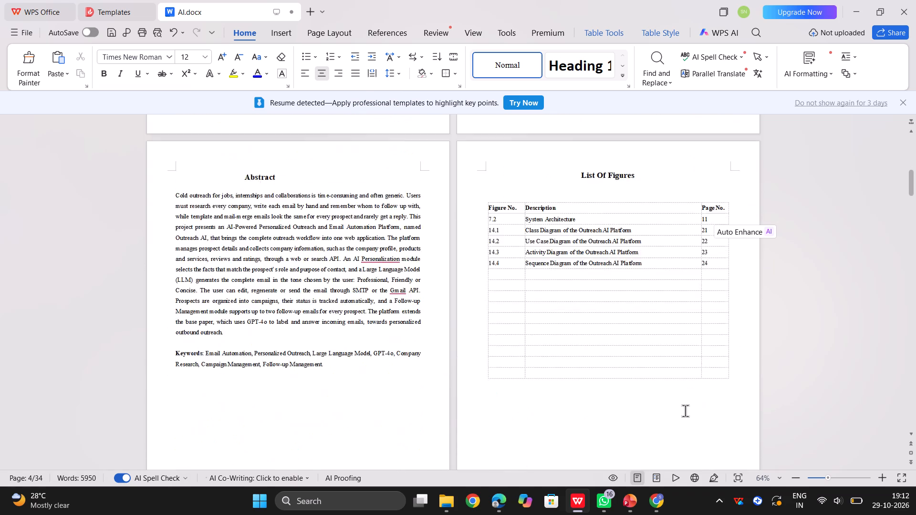
pyautogui.scroll(-11, 685, 411)
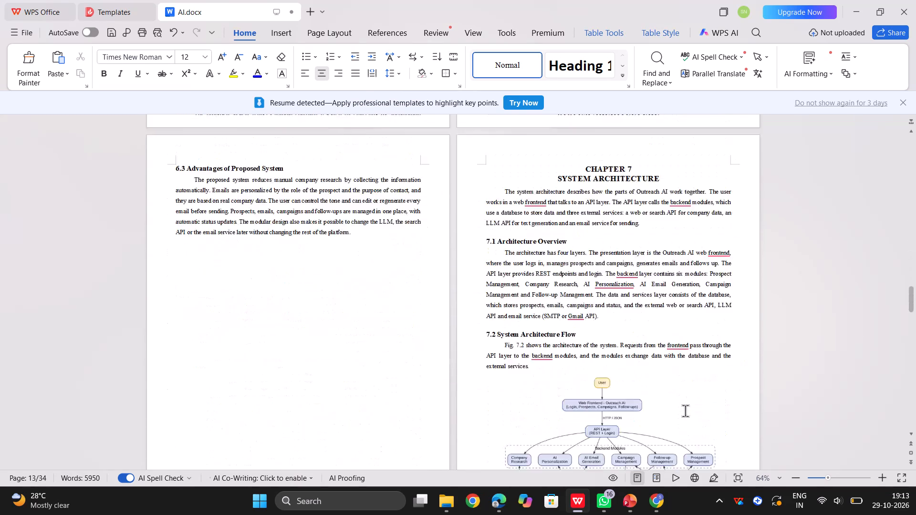
pyautogui.scroll(1, 685, 411)
pyautogui.scroll(-2, 685, 411)
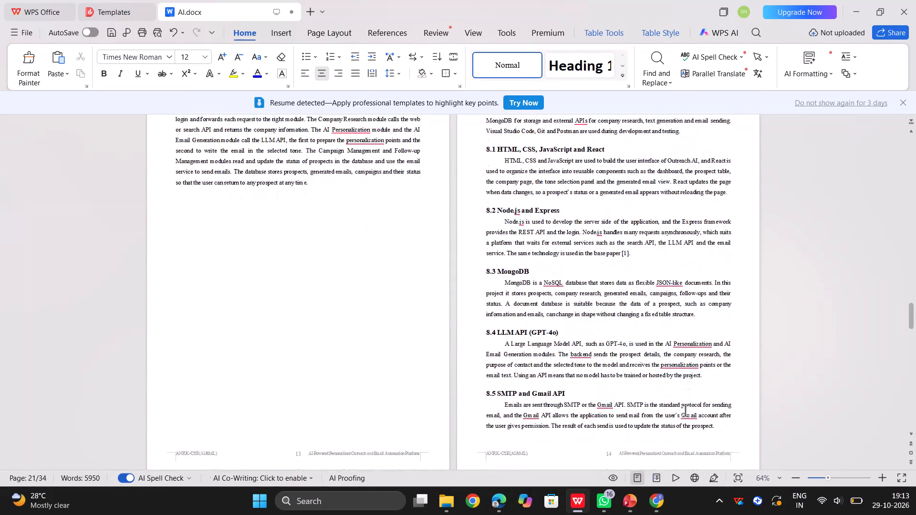
pyautogui.scroll(-1, 685, 411)
pyautogui.scroll(7, 685, 411)
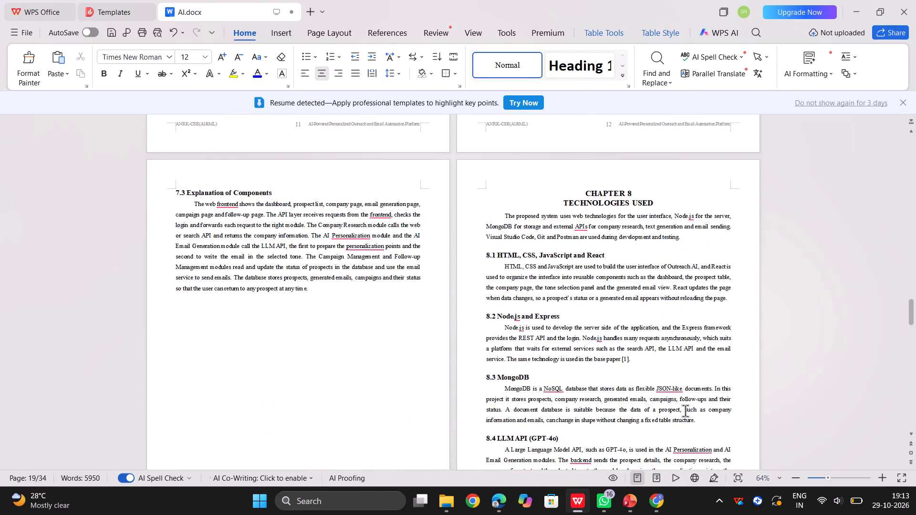
pyautogui.scroll(2, 685, 411)
pyautogui.scroll(-2, 685, 411)
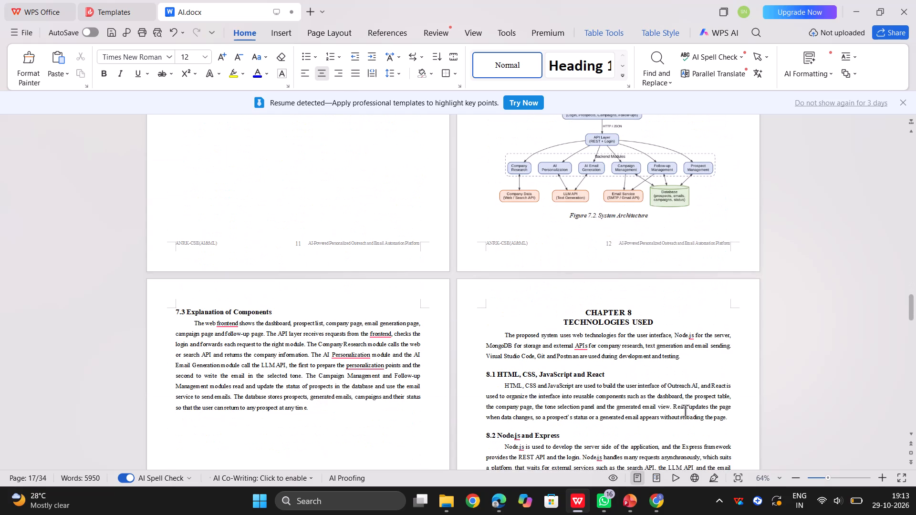
pyautogui.scroll(5, 685, 411)
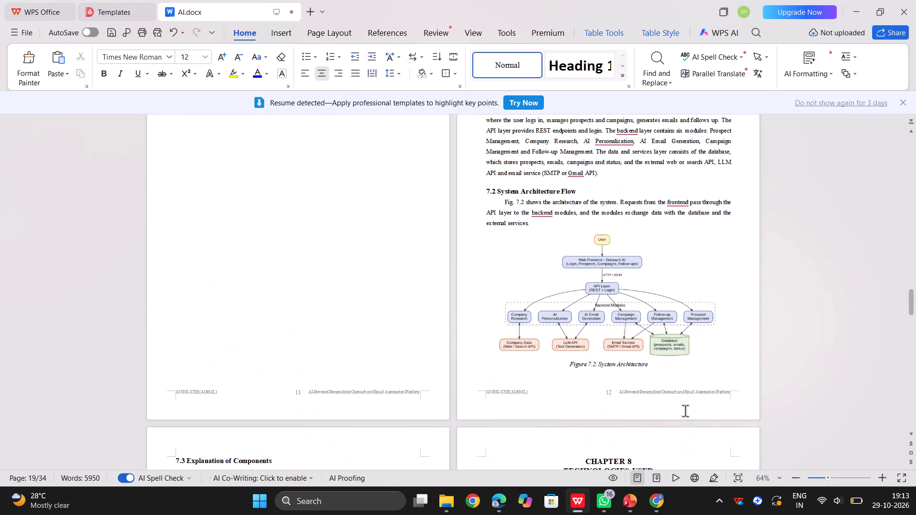
pyautogui.scroll(5, 685, 411)
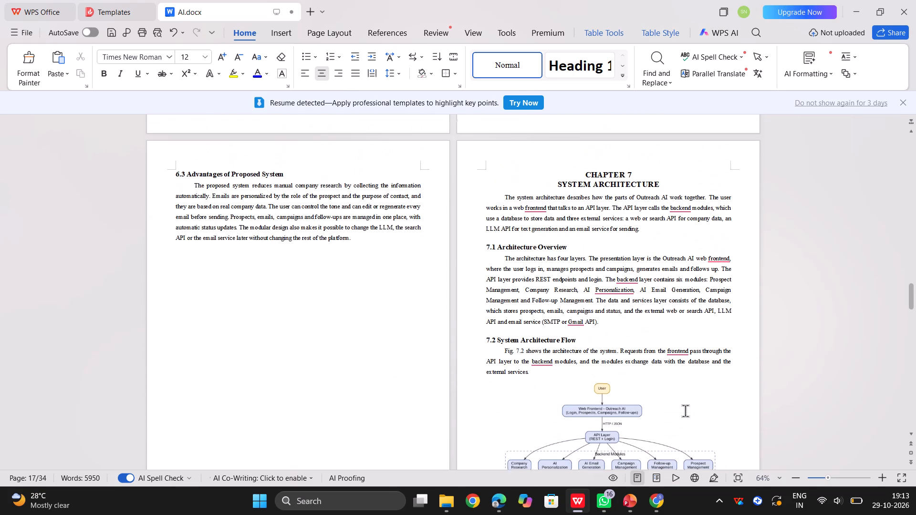
pyautogui.scroll(11, 685, 411)
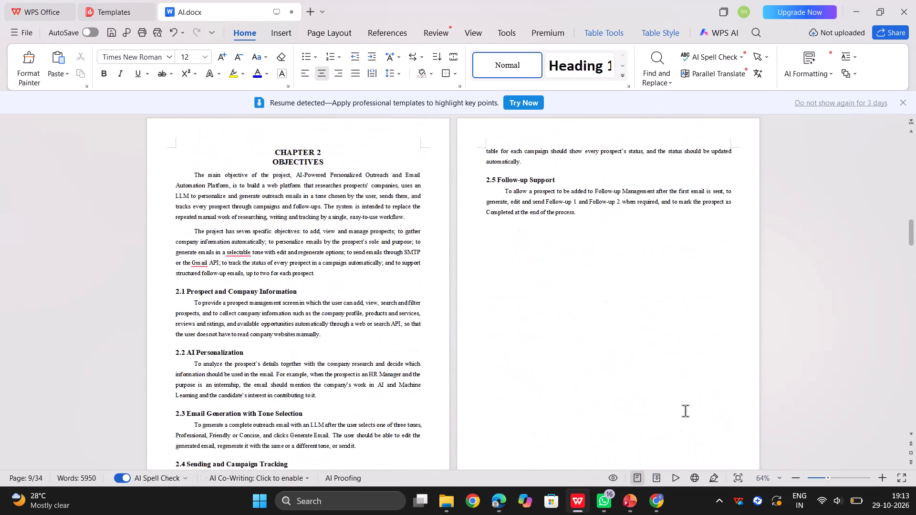
pyautogui.scroll(5, 685, 411)
pyautogui.scroll(-1, 685, 411)
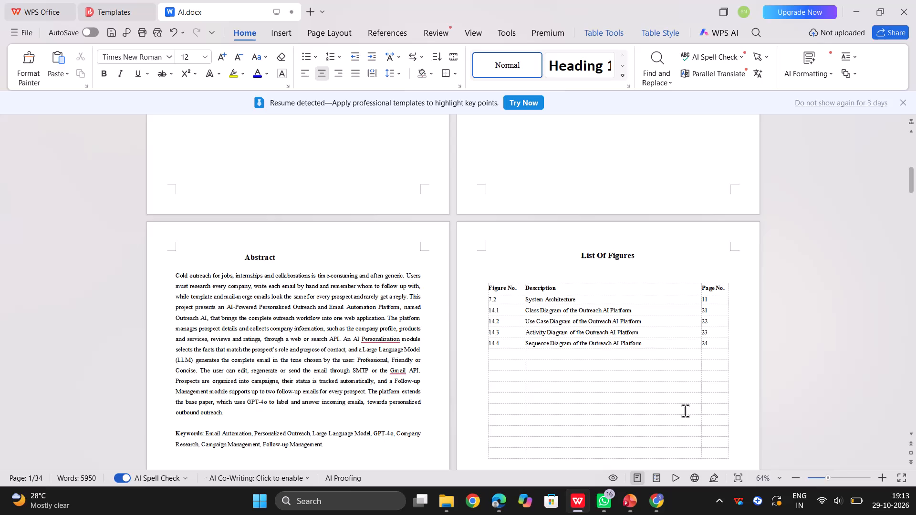
pyautogui.scroll(4, 685, 411)
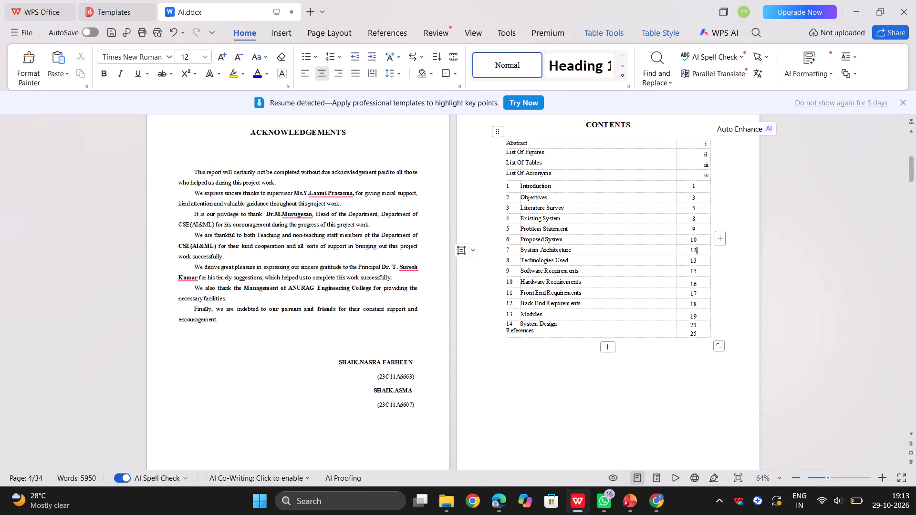
# Recheck the footer page numbers from Existing System through Chapter 8, especially where Technologies Used starts.
pyautogui.scroll(-11, 662, 243)
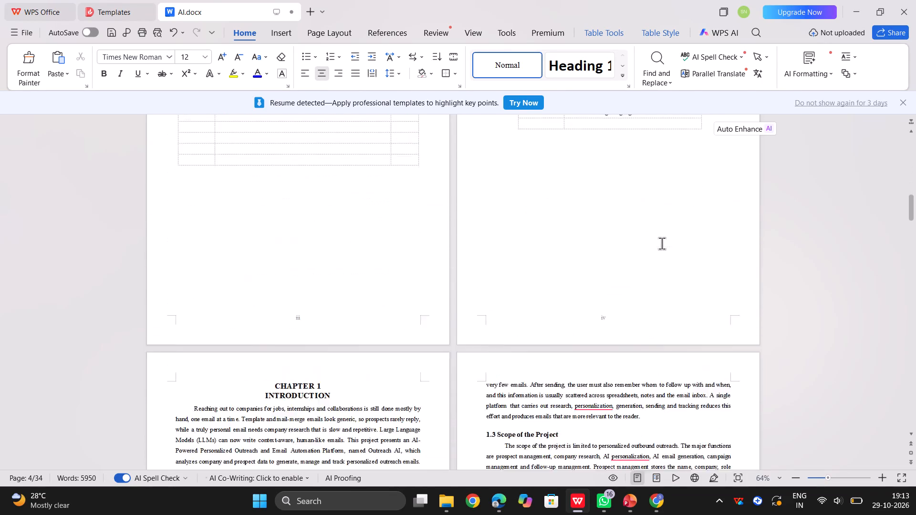
pyautogui.scroll(-5, 662, 243)
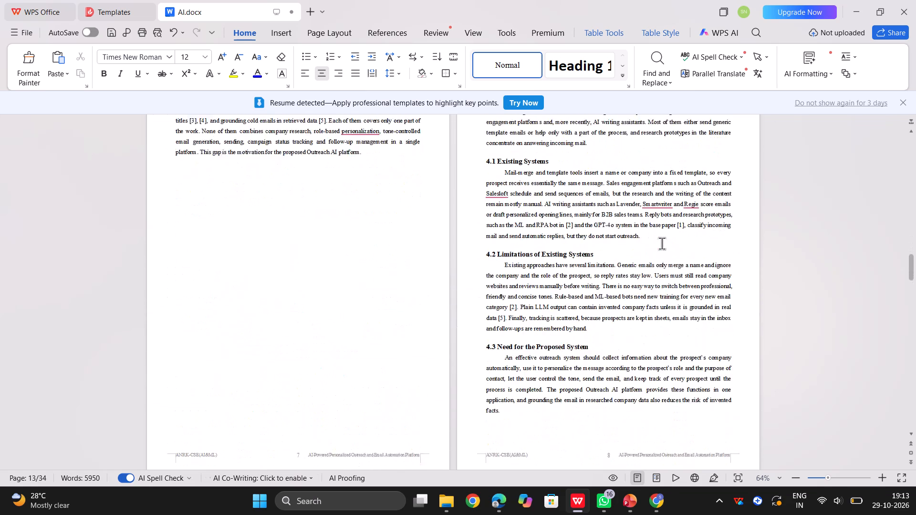
pyautogui.scroll(-3, 662, 243)
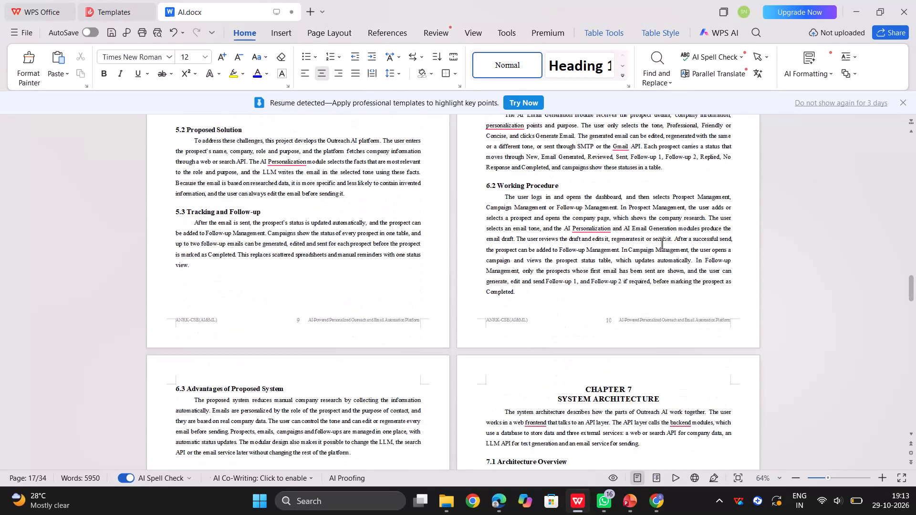
pyautogui.scroll(-7, 662, 243)
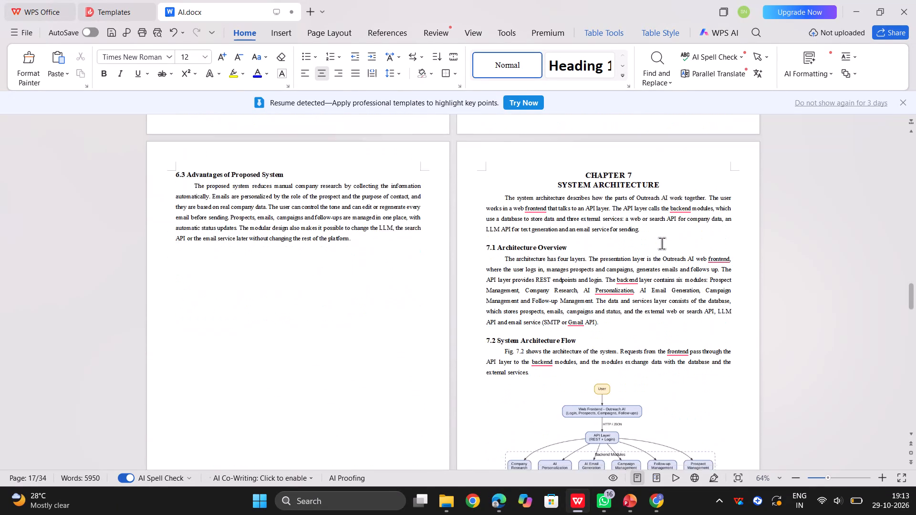
pyautogui.scroll(-4, 662, 243)
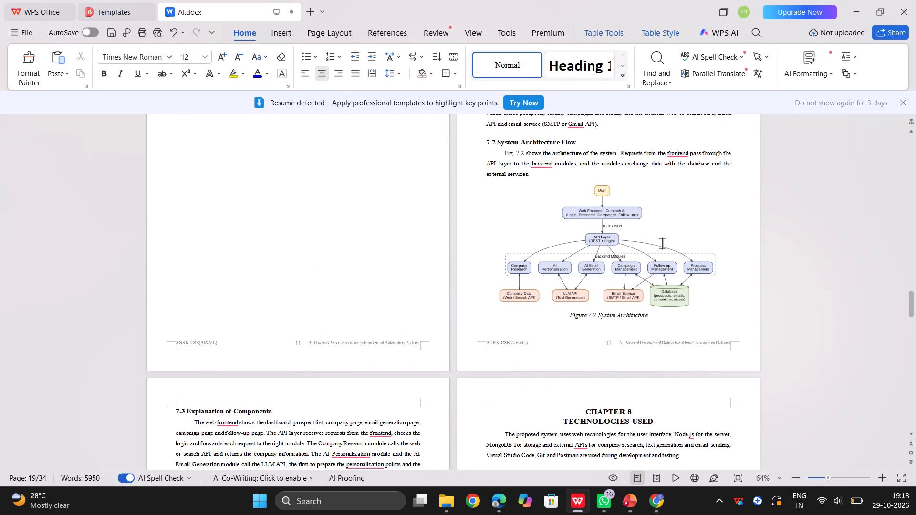
pyautogui.scroll(-6, 662, 243)
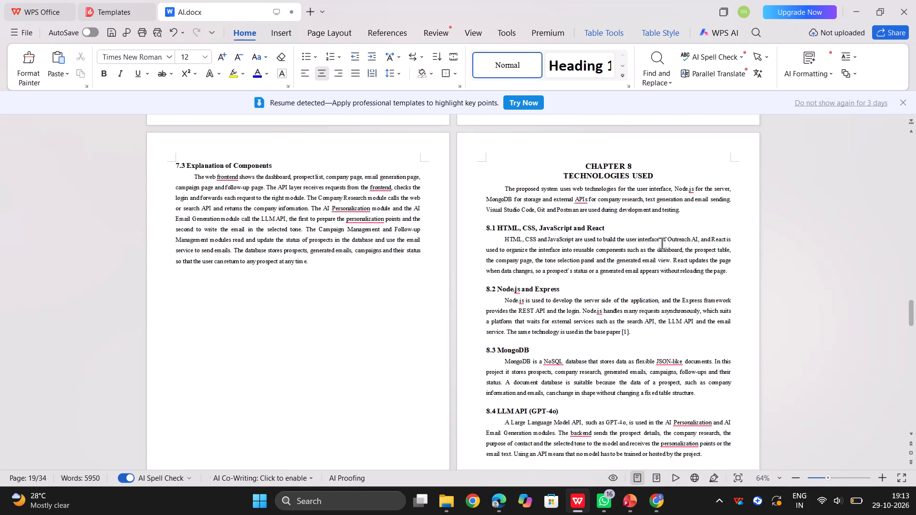
pyautogui.scroll(-2, 662, 243)
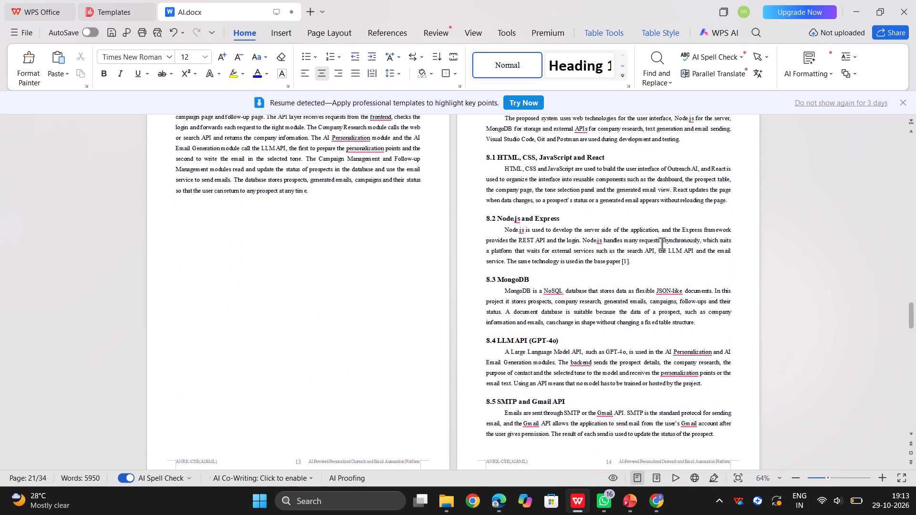
pyautogui.scroll(-1, 662, 243)
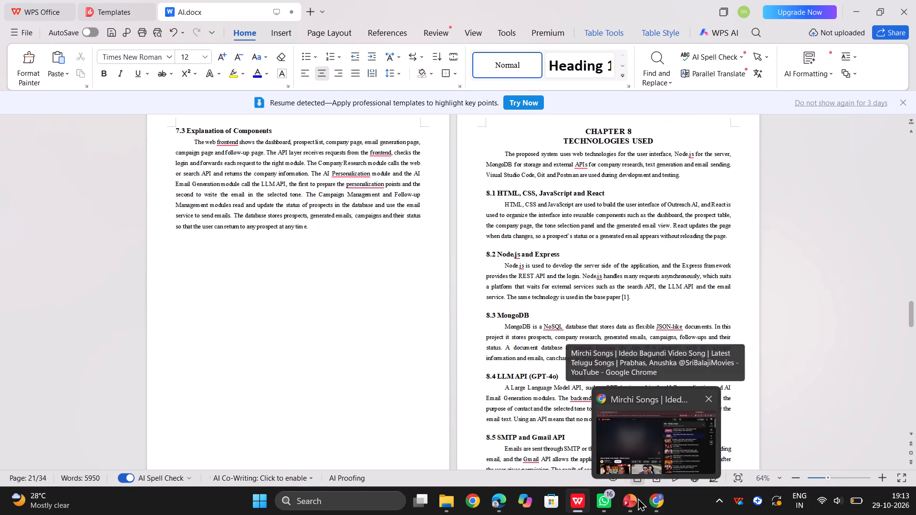
pyautogui.scroll(-1, 619, 322)
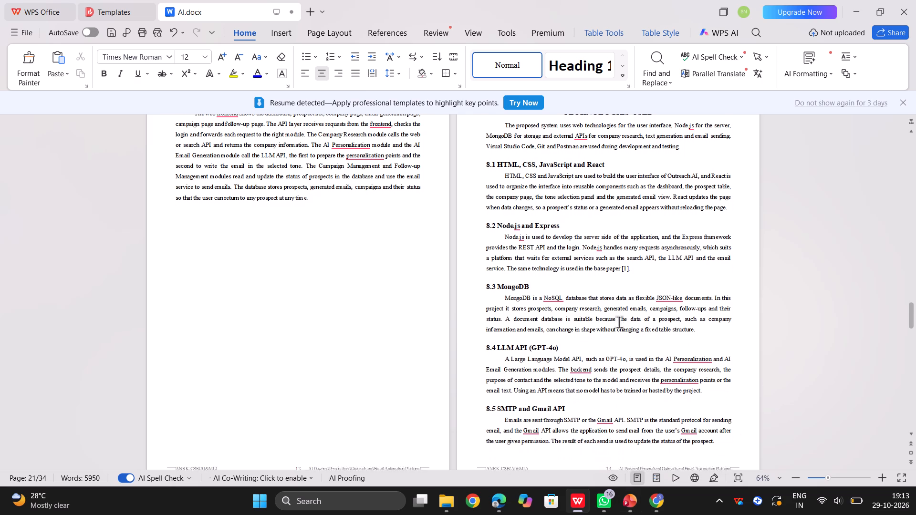
pyautogui.scroll(-2, 619, 322)
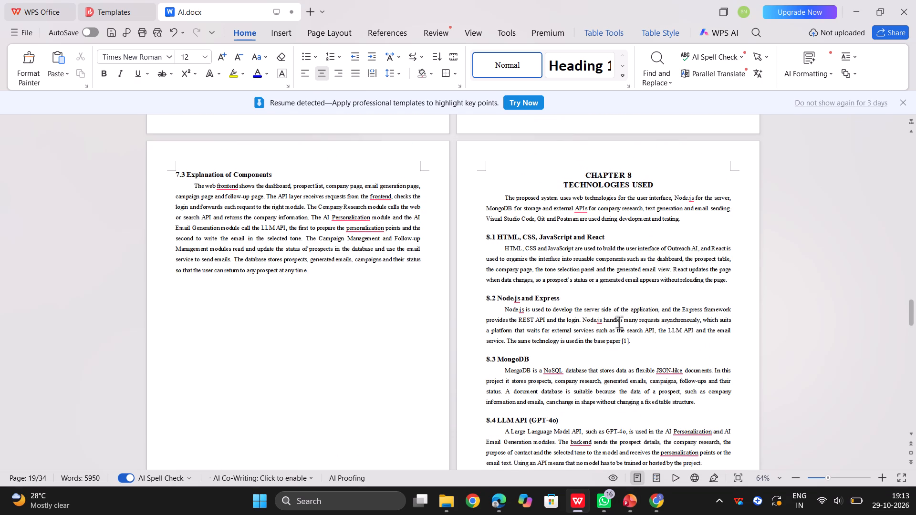
pyautogui.scroll(-1, 619, 322)
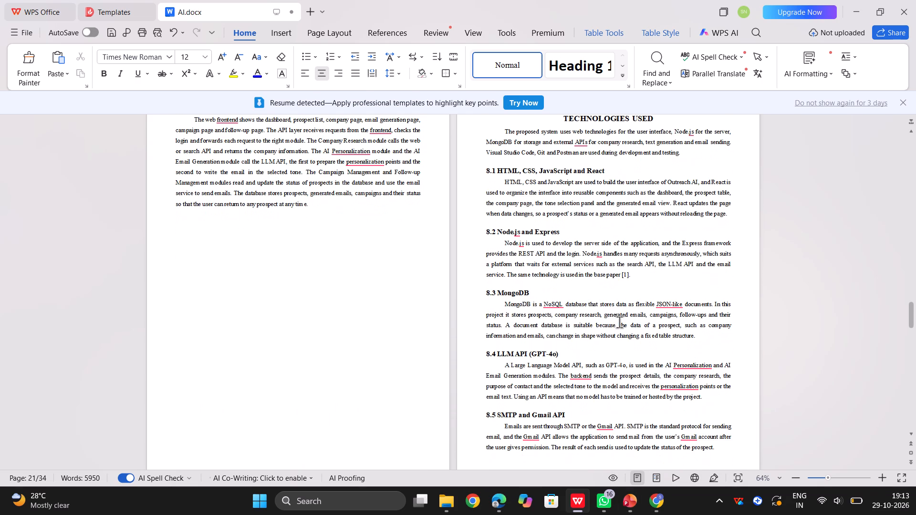
pyautogui.scroll(-1, 619, 322)
# In the Contents table, set the page number of Technologies Used to 14.
pyautogui.scroll(18, 619, 322)
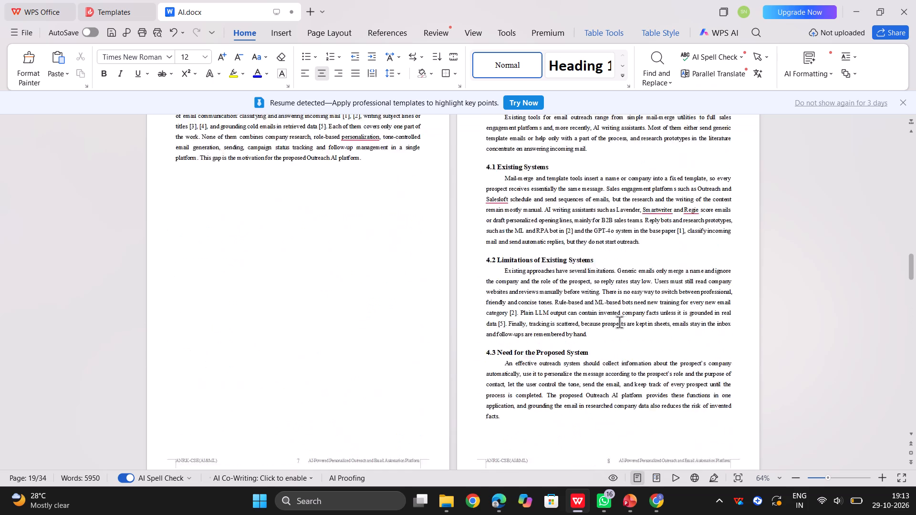
pyautogui.scroll(11, 619, 322)
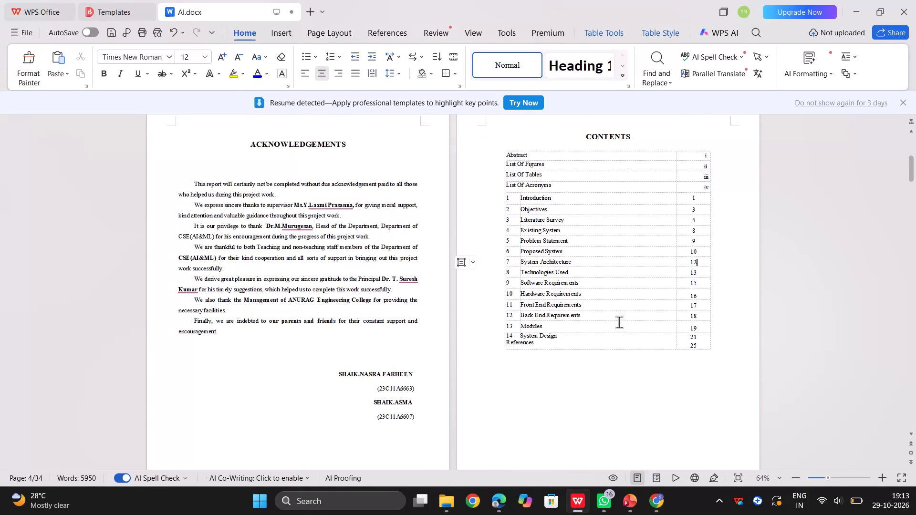
pyautogui.click(697, 270)
pyautogui.press('BackSpace')
pyautogui.press('4')
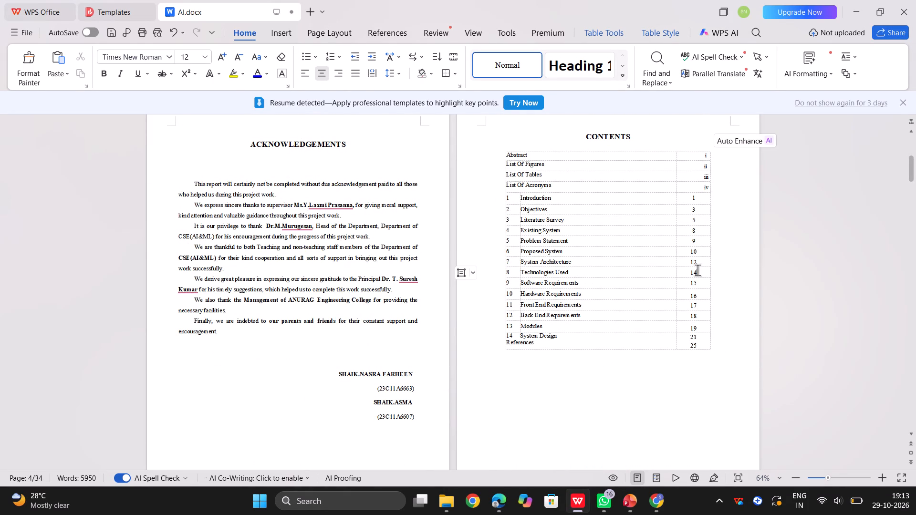
# Check the footer page numbers where the Software Requirements, Hardware Requirements and Front End Requirements chapters start.
pyautogui.scroll(-1, 689, 364)
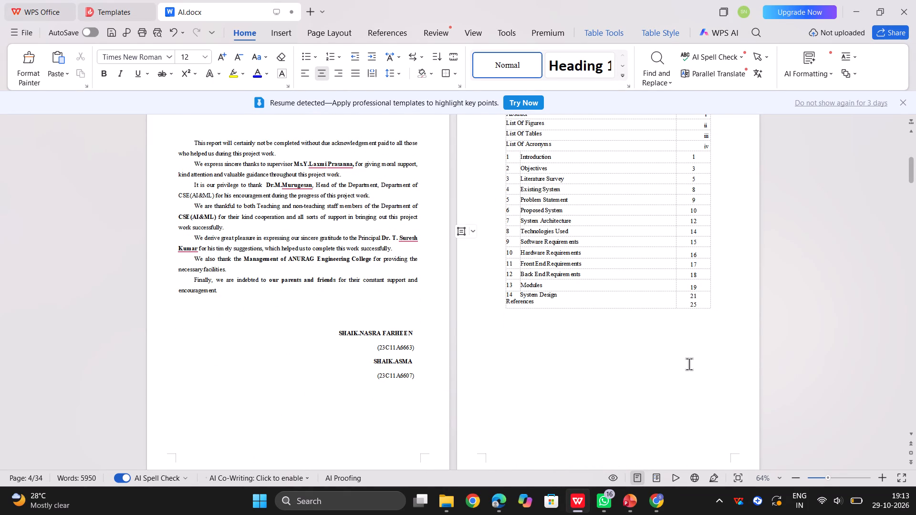
pyautogui.scroll(-17, 689, 364)
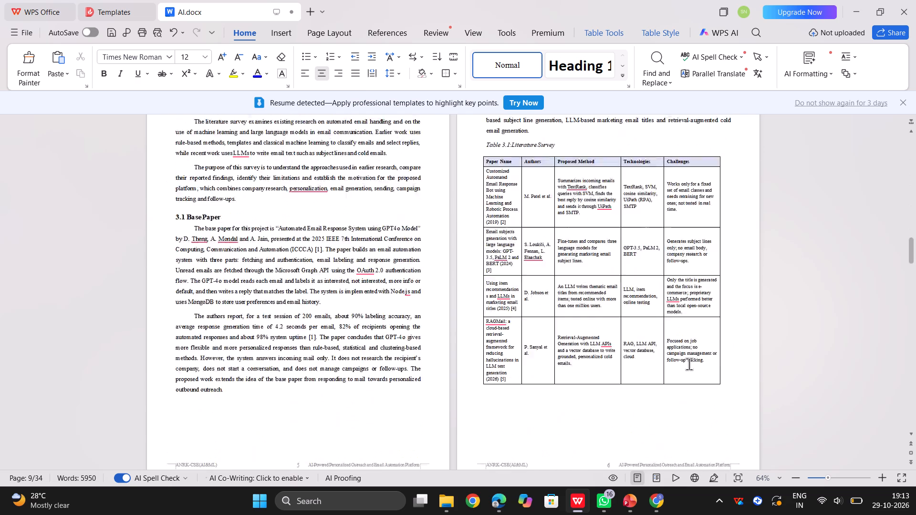
pyautogui.scroll(-7, 689, 364)
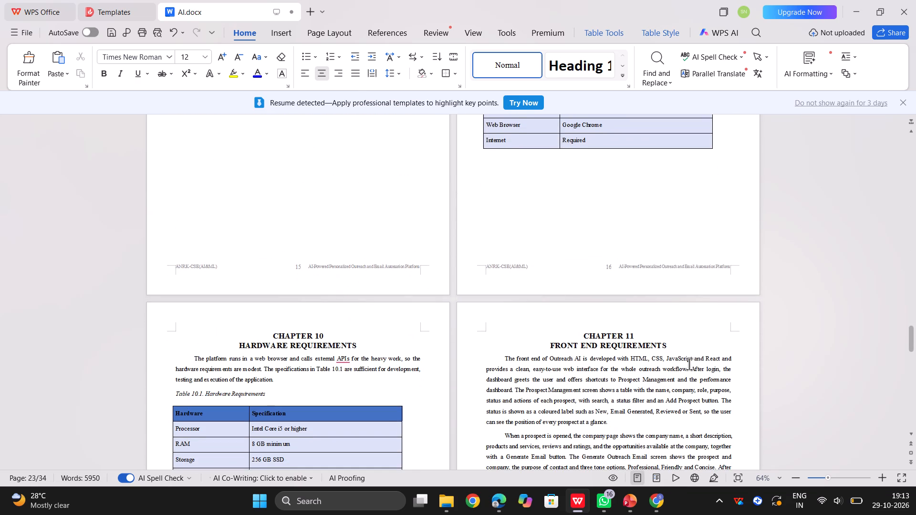
pyautogui.scroll(5, 689, 364)
pyautogui.scroll(-1, 689, 364)
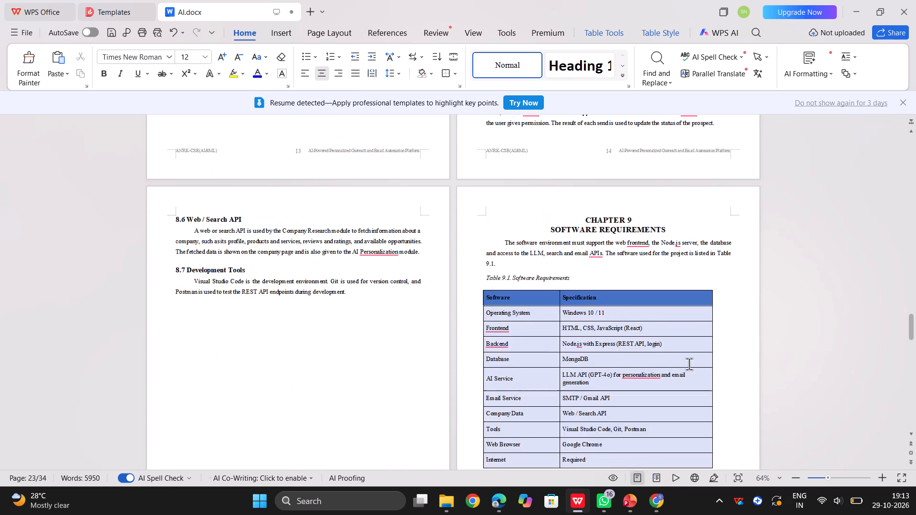
pyautogui.scroll(-2, 689, 364)
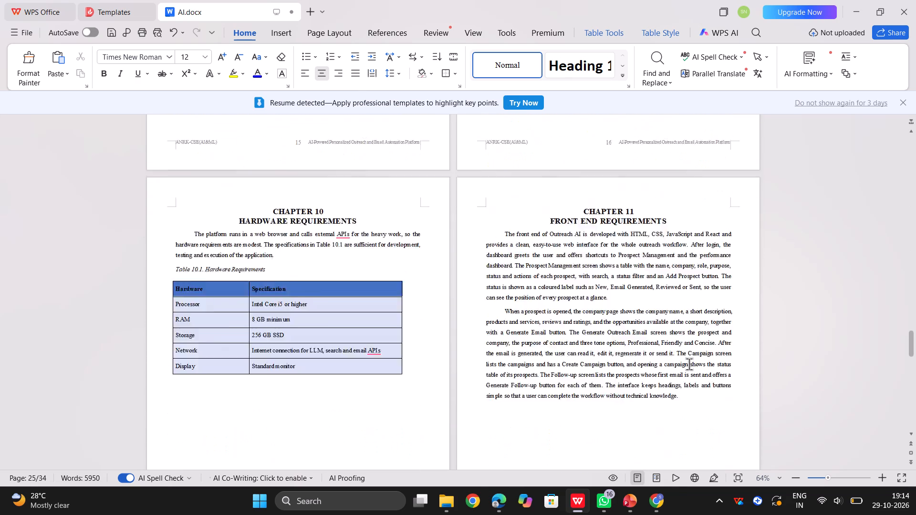
pyautogui.scroll(-2, 689, 364)
# In the Contents table, set the page numbers of Software Requirements to 16 and Hardware Requirements to 17.
pyautogui.scroll(5, 689, 364)
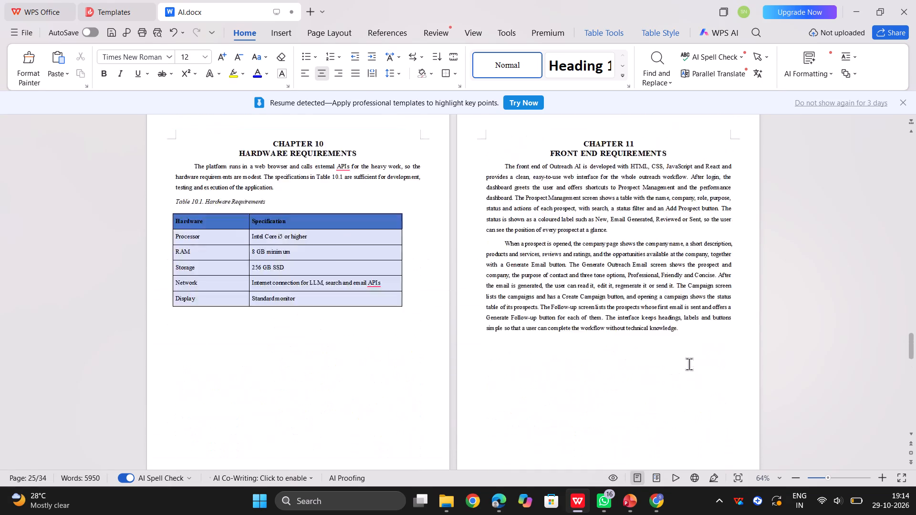
pyautogui.scroll(20, 689, 364)
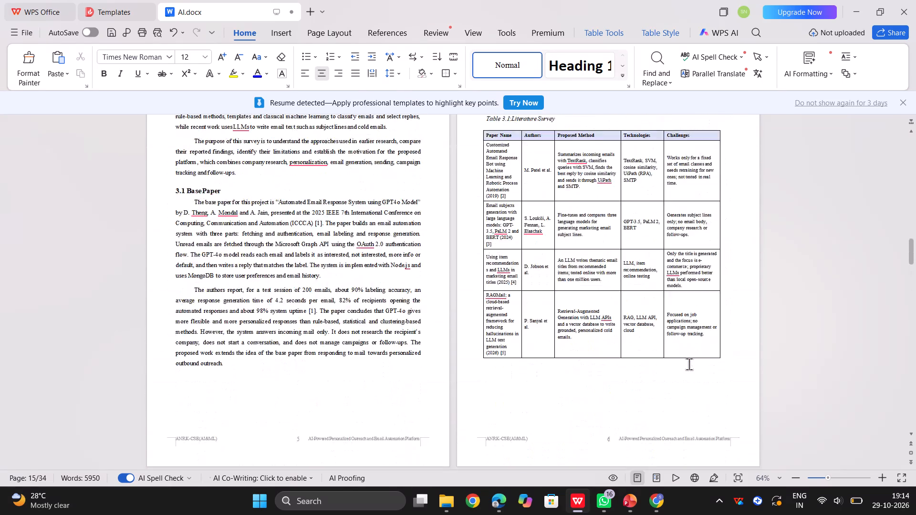
pyautogui.scroll(15, 689, 364)
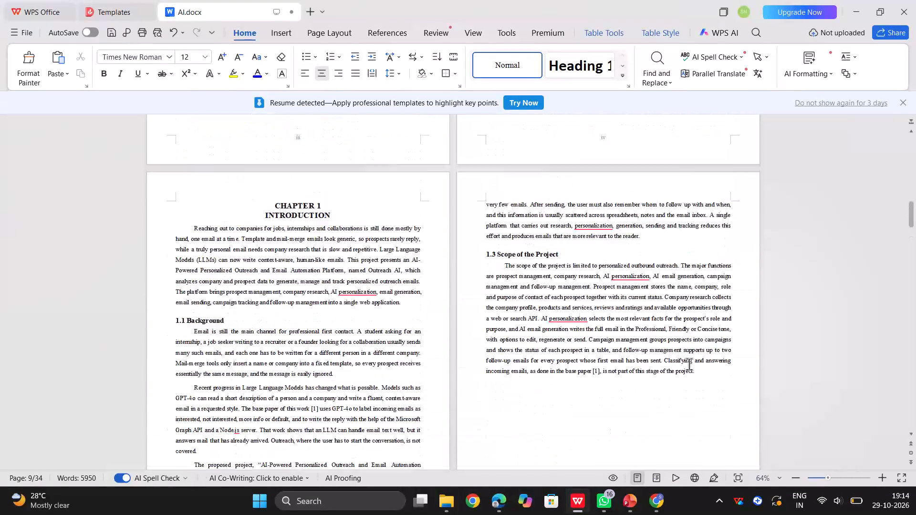
pyautogui.scroll(3, 689, 364)
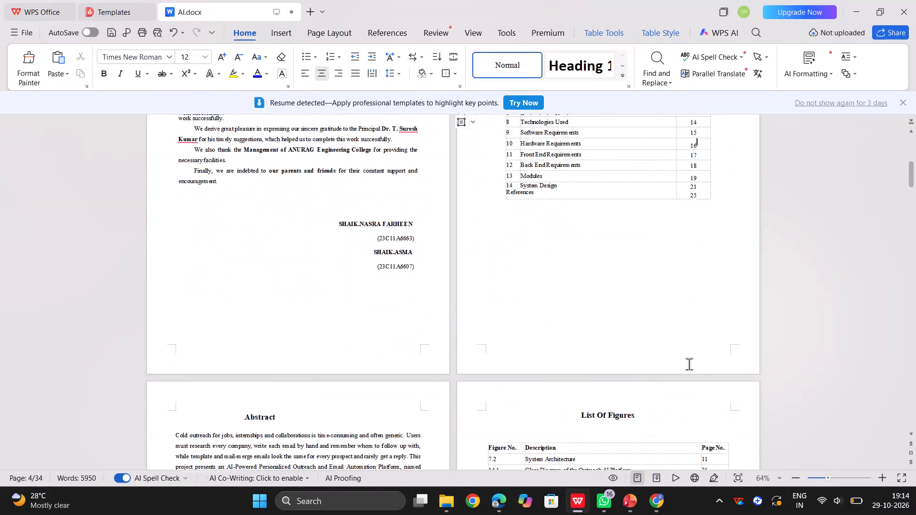
pyautogui.scroll(1, 689, 364)
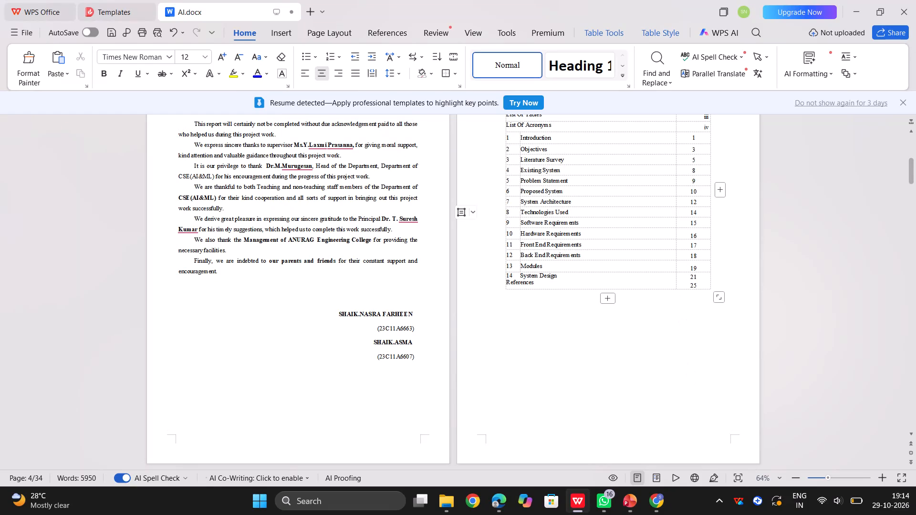
pyautogui.click(701, 221)
pyautogui.press('BackSpace')
pyautogui.press('6')
pyautogui.press('Down')
pyautogui.press('BackSpace')
pyautogui.press('7')
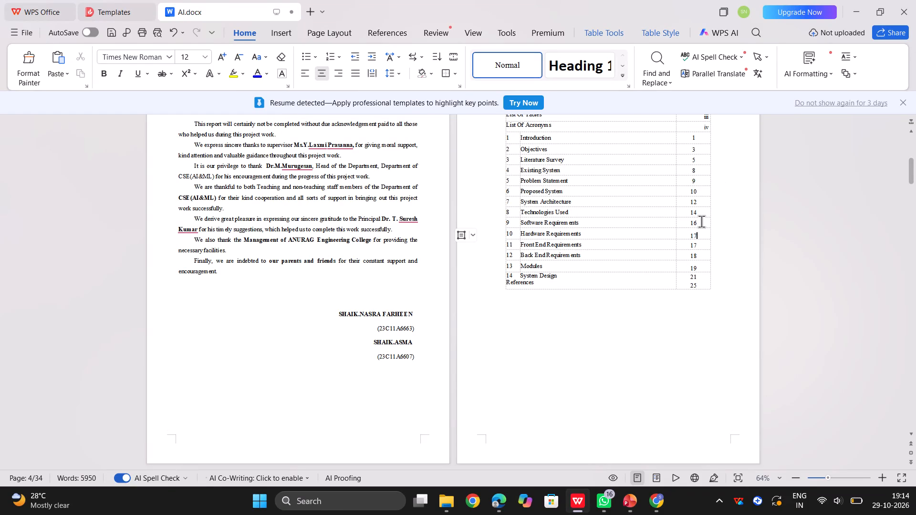
# In the Contents table, set the page numbers of Front End Requirements to 18 and Back End Requirements to 19.
pyautogui.press('Down')
pyautogui.press('BackSpace')
pyautogui.press('8')
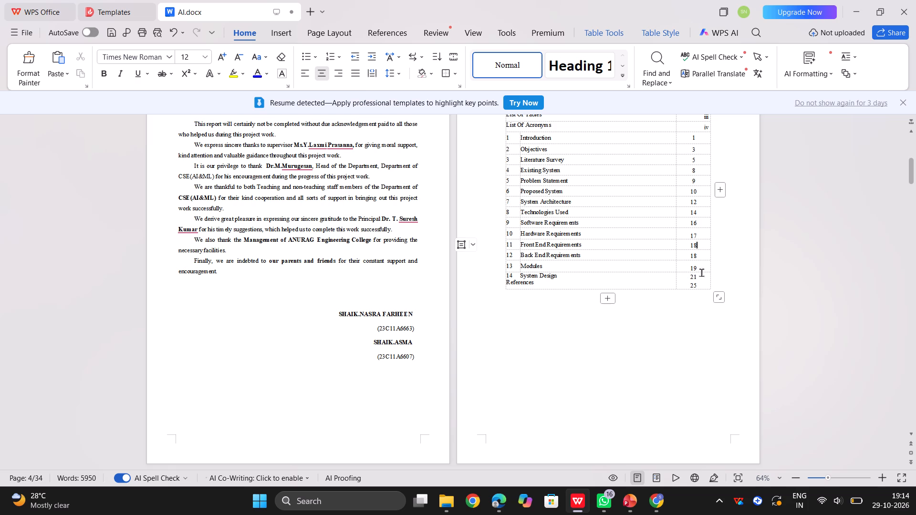
pyautogui.click(701, 257)
pyautogui.press('BackSpace')
pyautogui.press('9')
# Check the footer page numbers where the Back End Requirements, Modules and System Design chapters start.
pyautogui.scroll(-20, 670, 286)
pyautogui.scroll(-8, 670, 286)
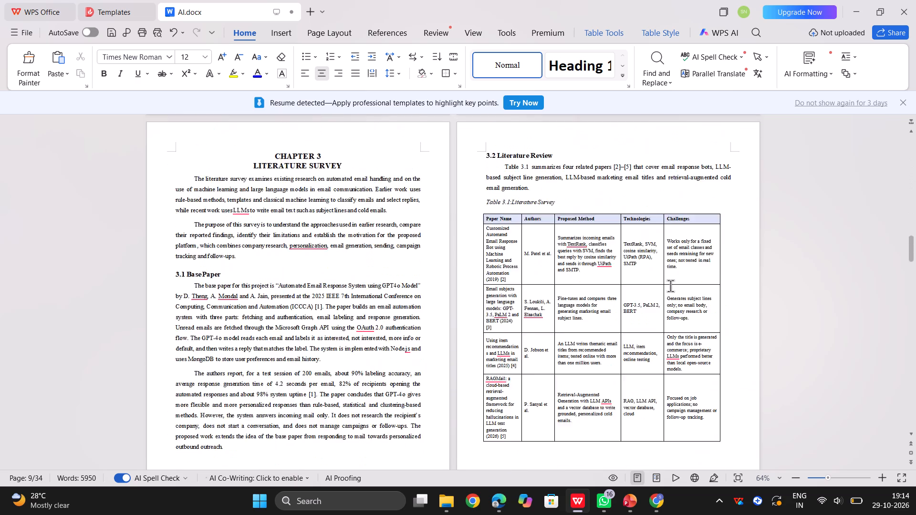
pyautogui.scroll(-9, 670, 286)
pyautogui.scroll(1, 670, 286)
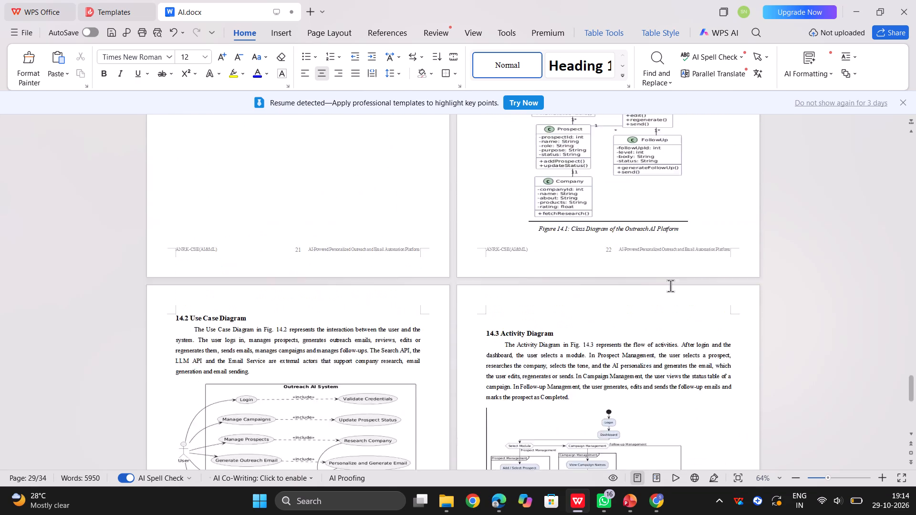
pyautogui.scroll(1, 670, 286)
pyautogui.scroll(-3, 670, 286)
pyautogui.scroll(4, 670, 286)
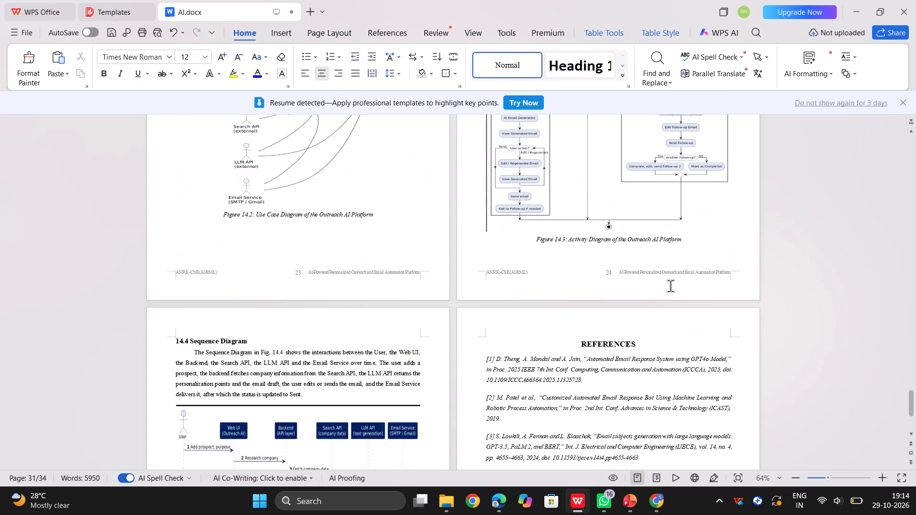
pyautogui.scroll(6, 670, 286)
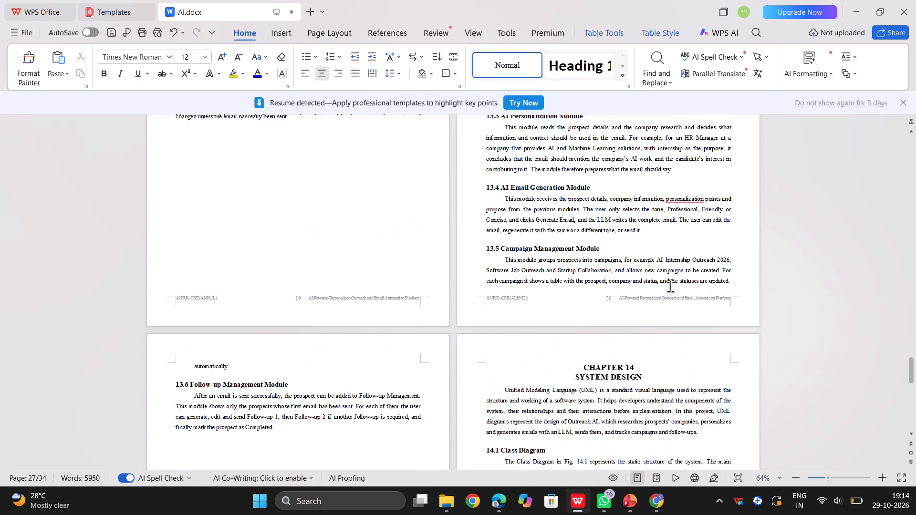
pyautogui.scroll(3, 670, 286)
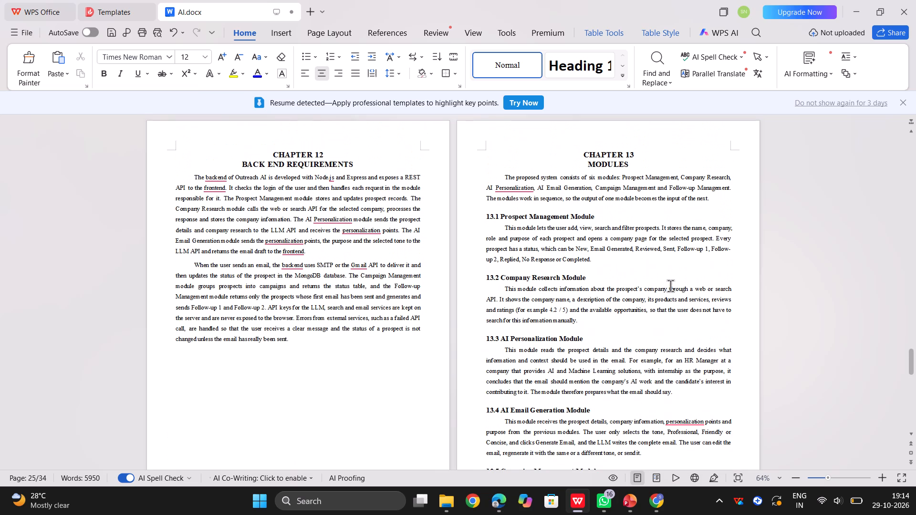
pyautogui.scroll(-1, 670, 286)
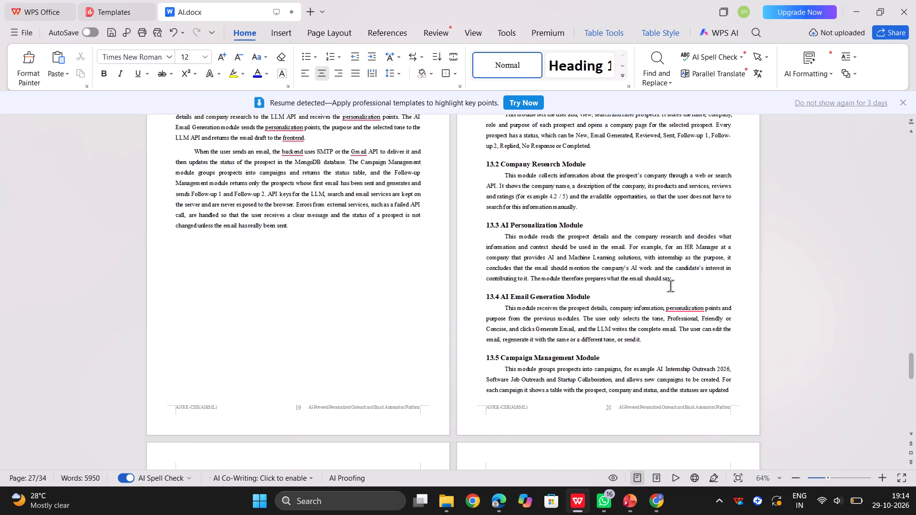
pyautogui.scroll(-5, 670, 286)
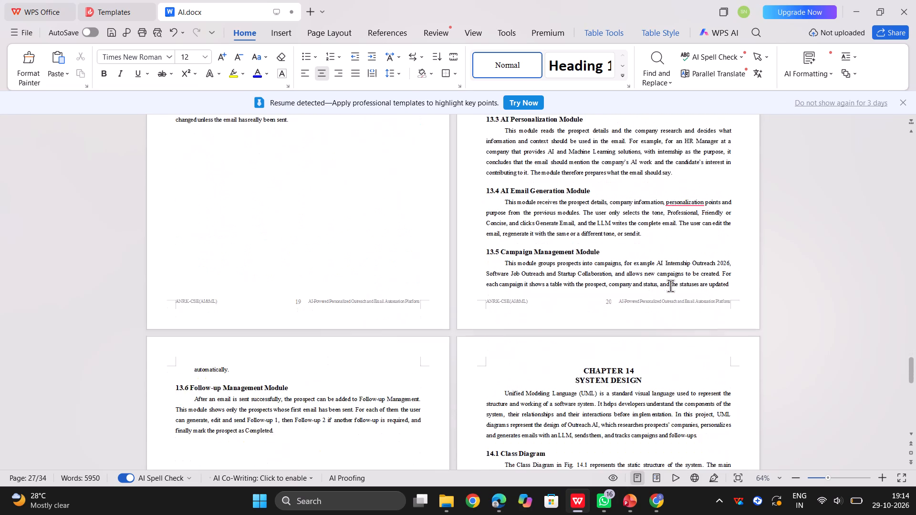
pyautogui.scroll(-6, 670, 286)
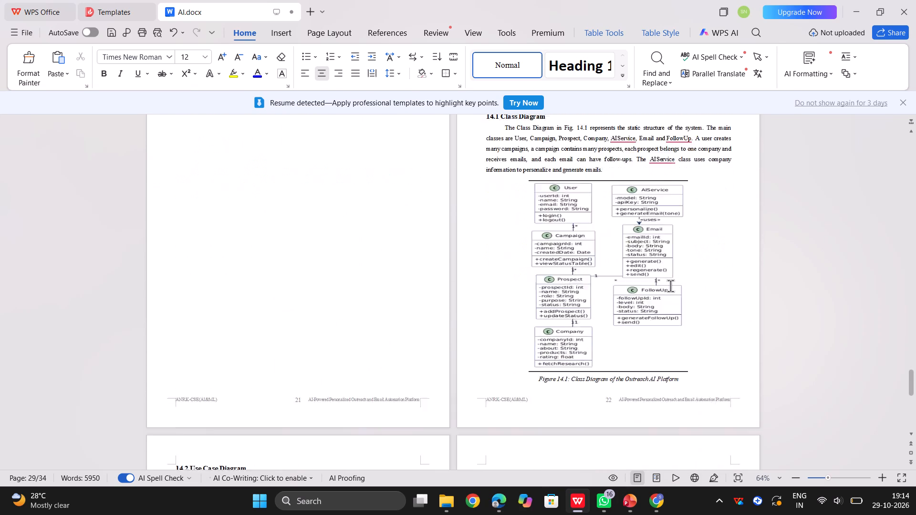
pyautogui.scroll(-3, 670, 286)
# In the Contents table, set the page numbers of Modules to 20 and System Design to 22.
pyautogui.scroll(20, 670, 286)
pyautogui.scroll(12, 670, 286)
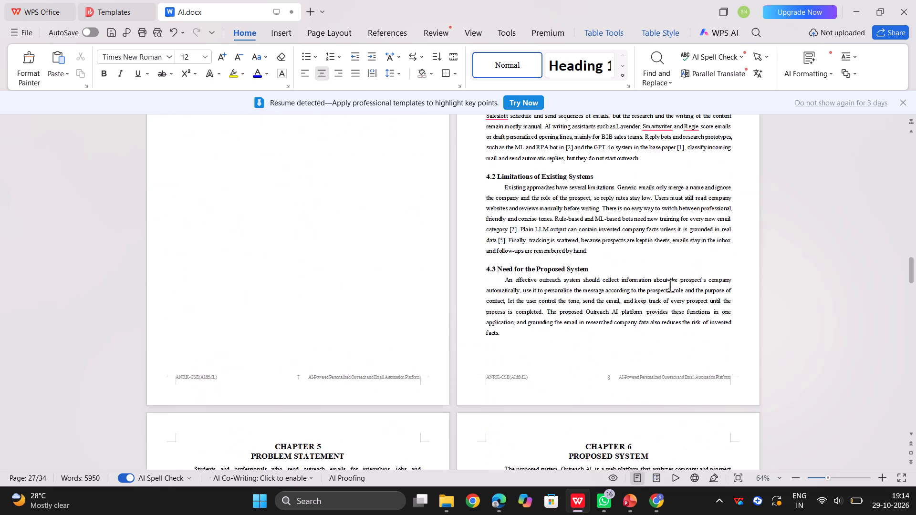
pyautogui.scroll(11, 670, 286)
pyautogui.scroll(-8, 670, 286)
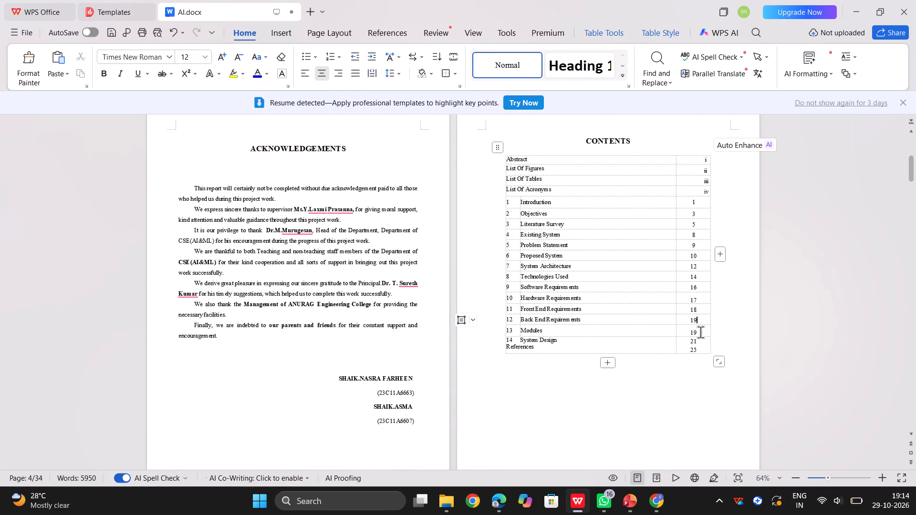
pyautogui.press('Down')
pyautogui.press('BackSpace')
pyautogui.press('BackSpace')
pyautogui.write('20')
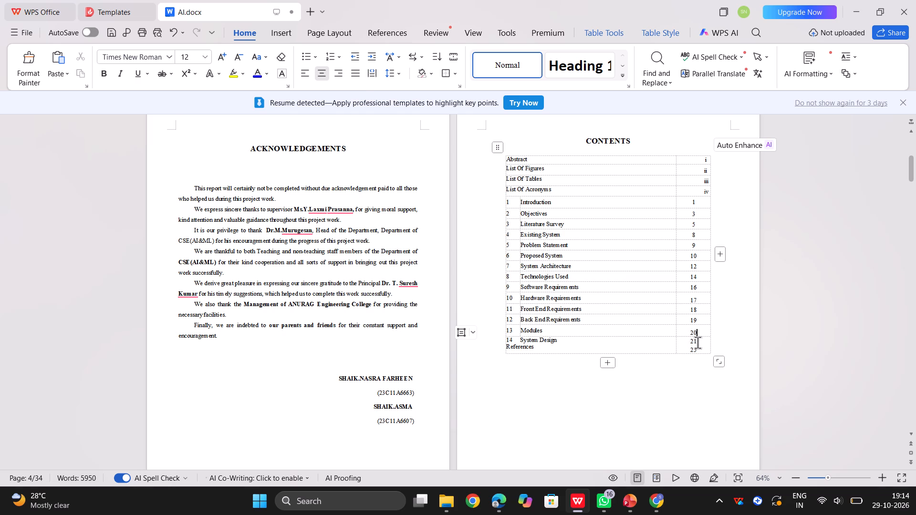
pyautogui.press('Down')
pyautogui.press('BackSpace')
pyautogui.press('2')
# Check the footer page number of the References page and set the References entry in the Contents table to 26.
pyautogui.scroll(-20, 636, 424)
pyautogui.scroll(-13, 636, 424)
pyautogui.scroll(-12, 636, 424)
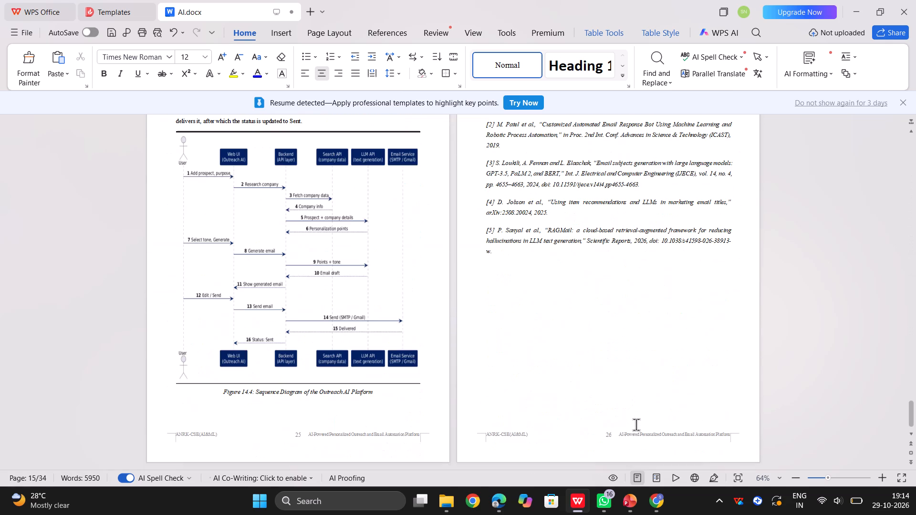
pyautogui.scroll(9, 612, 432)
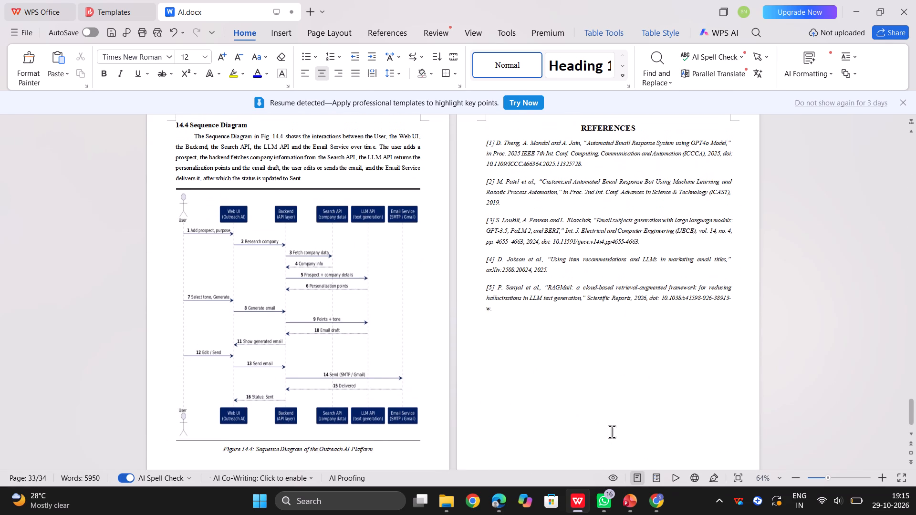
pyautogui.scroll(20, 612, 432)
pyautogui.scroll(13, 612, 432)
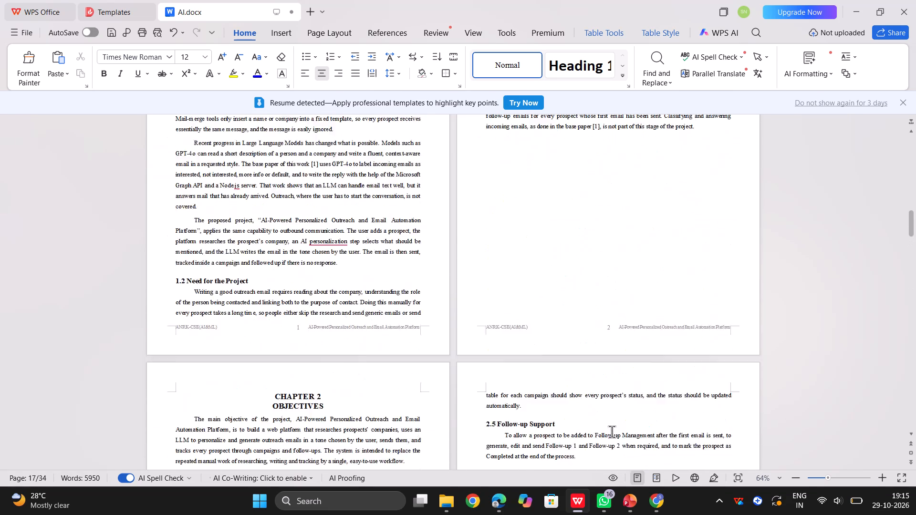
pyautogui.scroll(10, 612, 432)
pyautogui.scroll(-5, 612, 432)
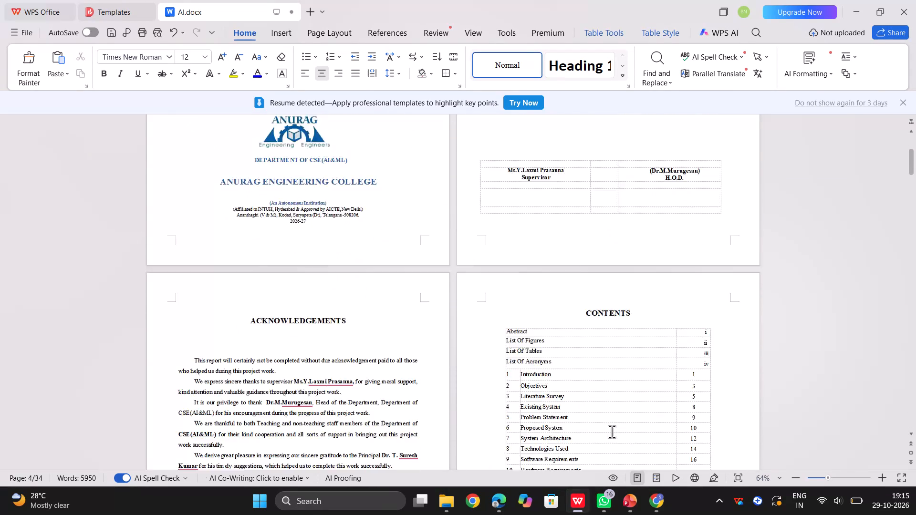
pyautogui.scroll(-3, 612, 432)
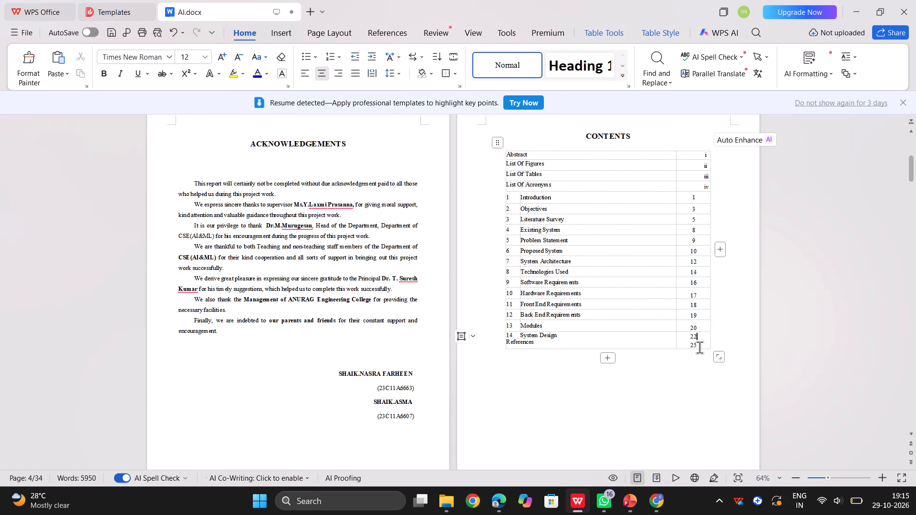
pyautogui.click(698, 347)
pyautogui.press('BackSpace')
pyautogui.press('6')
# Compare the System Architecture entry in the List of Figures with the footer page number of Figure 7.2.
pyautogui.scroll(-7, 575, 412)
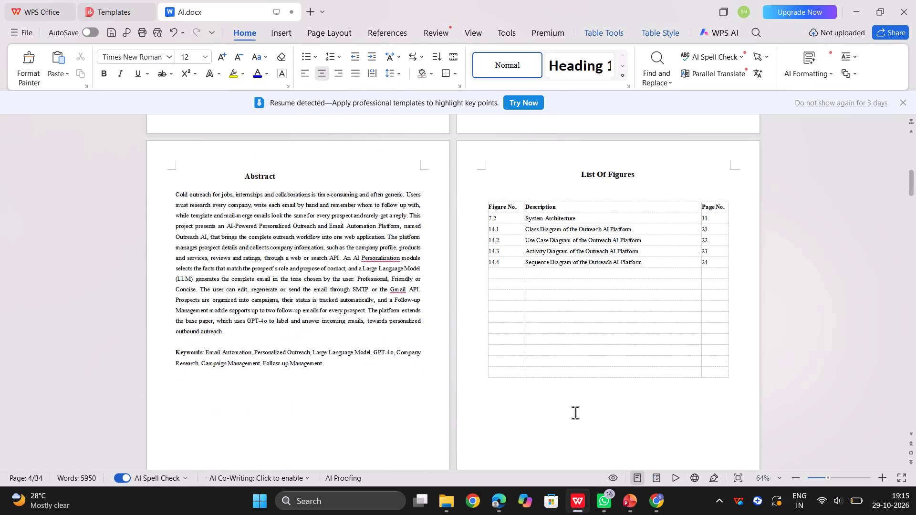
pyautogui.scroll(-2, 575, 412)
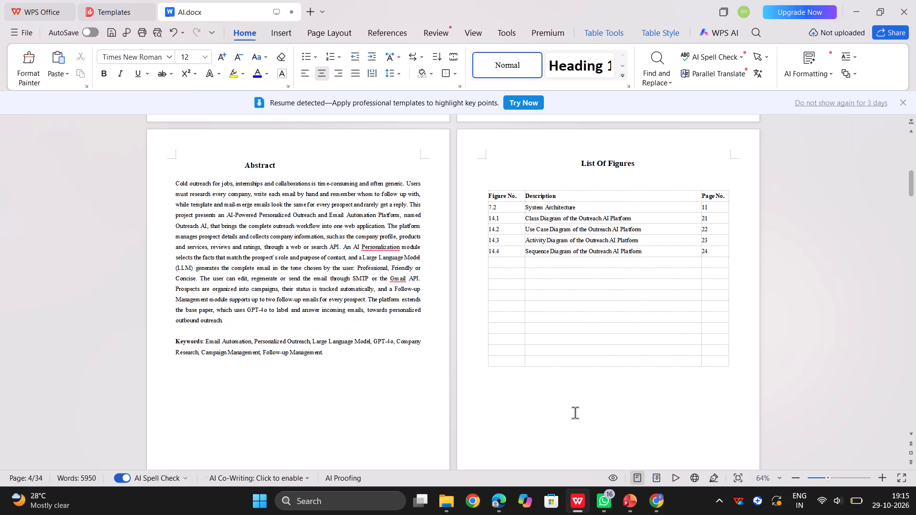
pyautogui.scroll(-10, 575, 412)
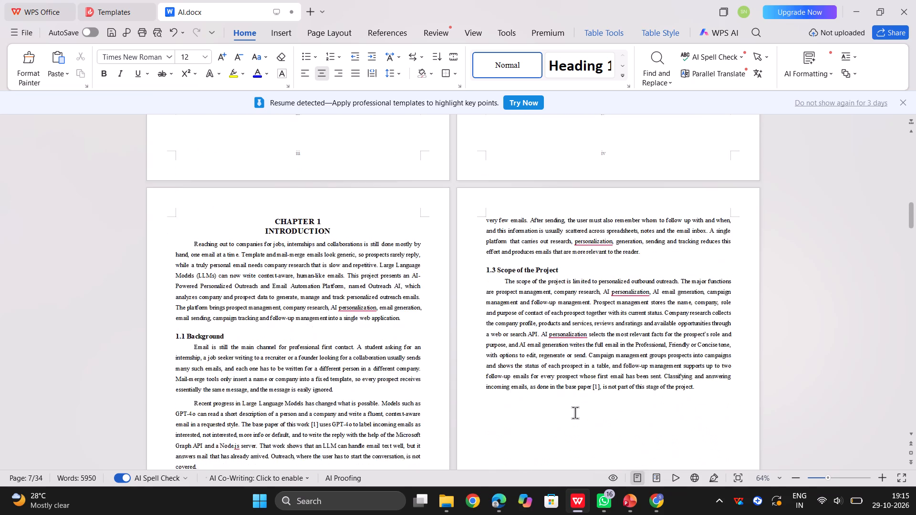
pyautogui.scroll(-9, 575, 412)
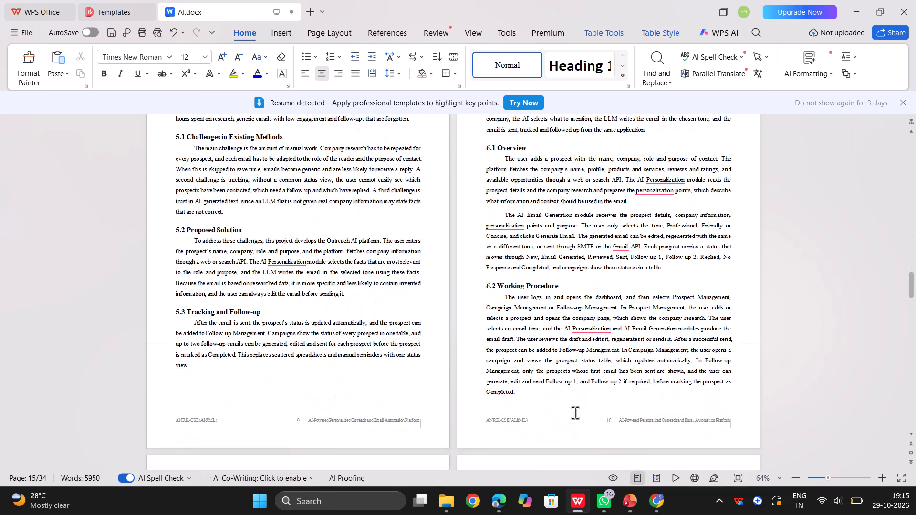
pyautogui.scroll(-2, 575, 412)
pyautogui.scroll(4, 575, 412)
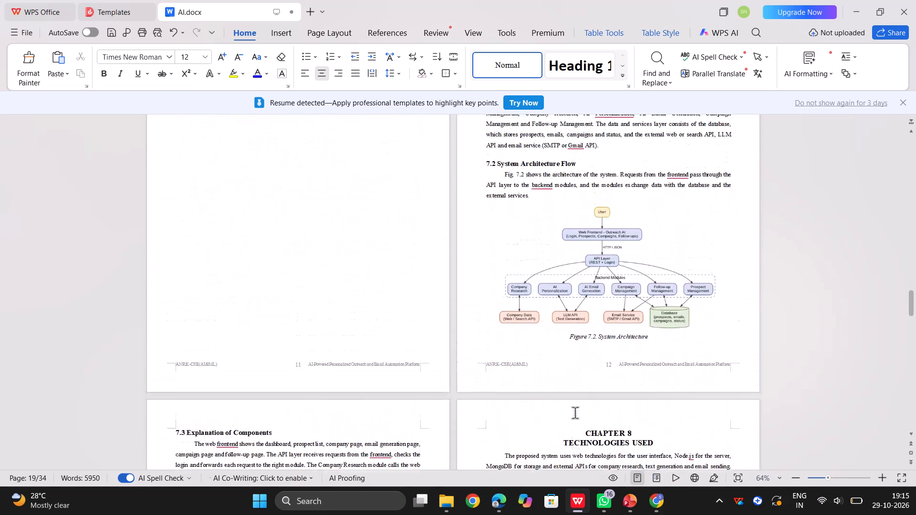
pyautogui.scroll(16, 575, 412)
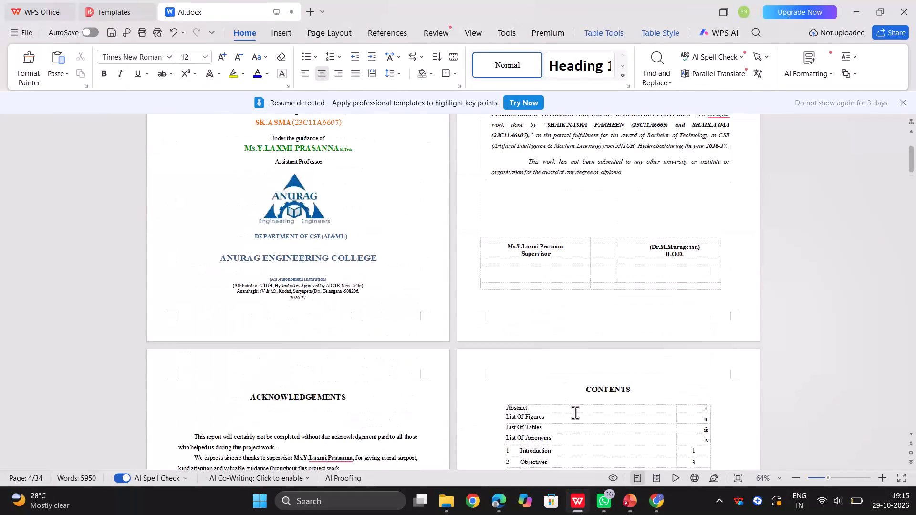
pyautogui.scroll(-9, 575, 412)
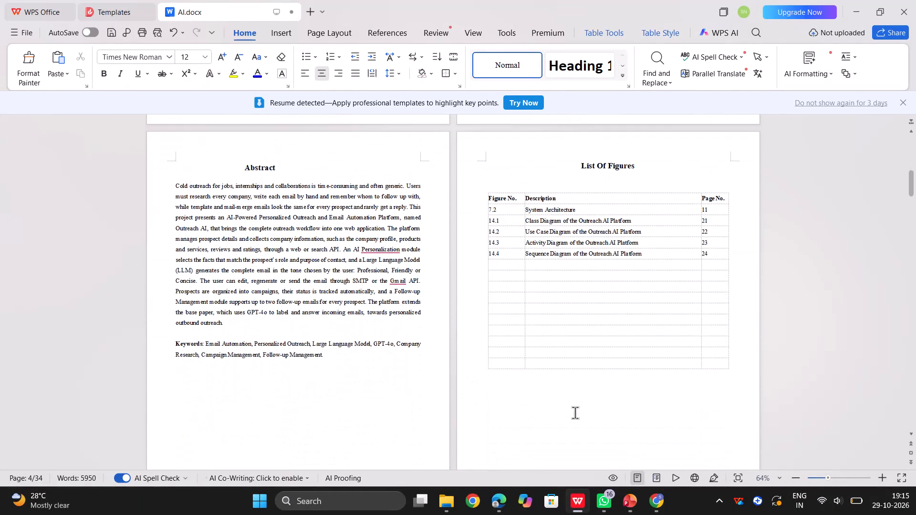
# Set the System Architecture page number in the List of Figures to 12.
pyautogui.click(707, 211)
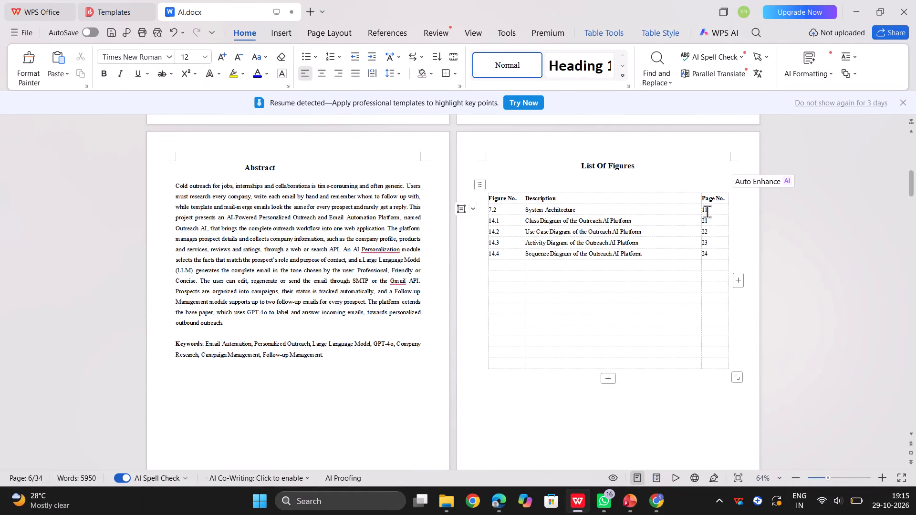
pyautogui.click(707, 211)
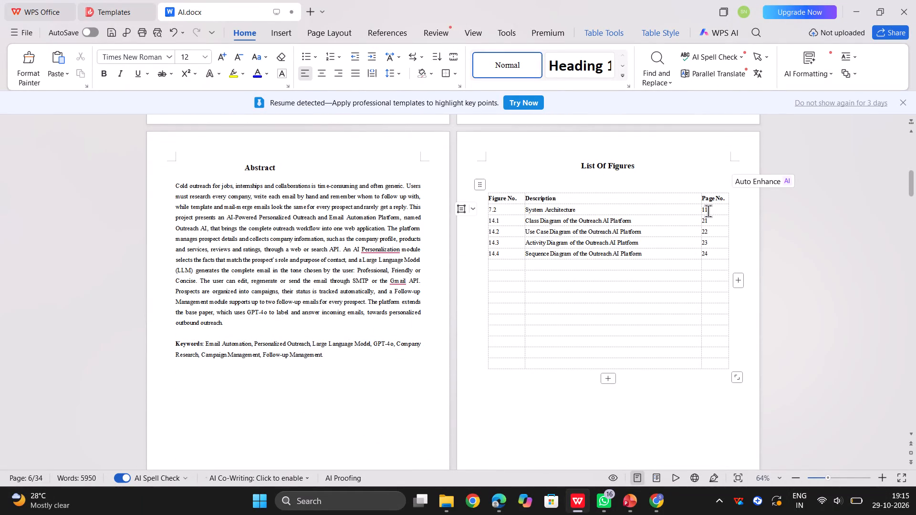
pyautogui.click(709, 211)
pyautogui.press('BackSpace')
pyautogui.press('2')
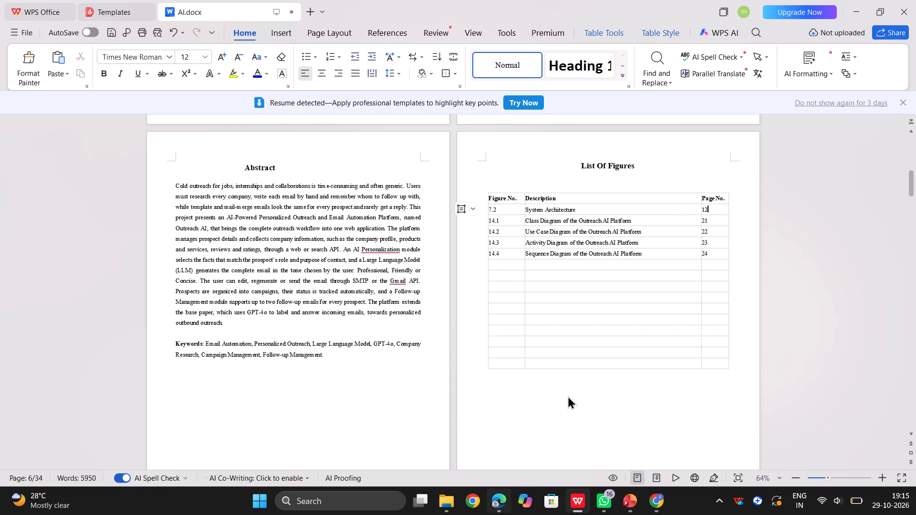
pyautogui.click(604, 453)
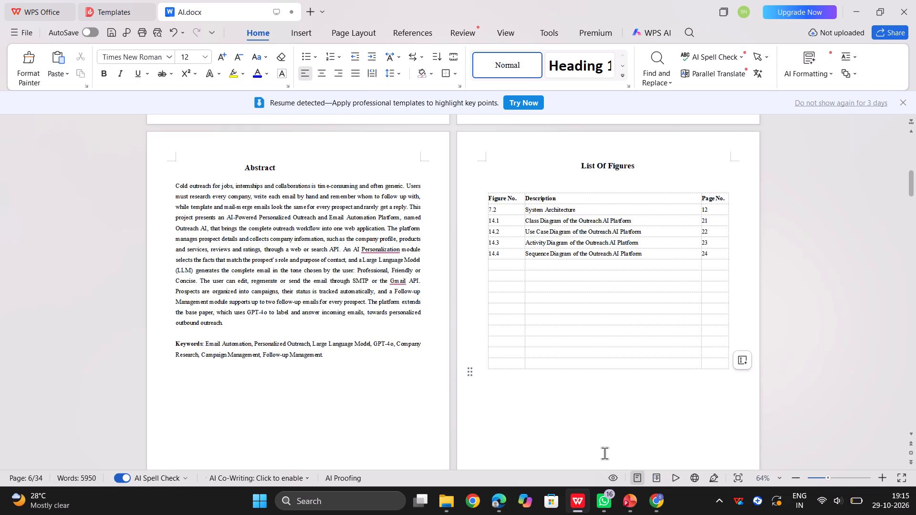
# Check the footer page numbers of the pages holding Figures 14.1, 14.2 and 14.3.
pyautogui.scroll(-6, 605, 416)
pyautogui.scroll(-17, 605, 416)
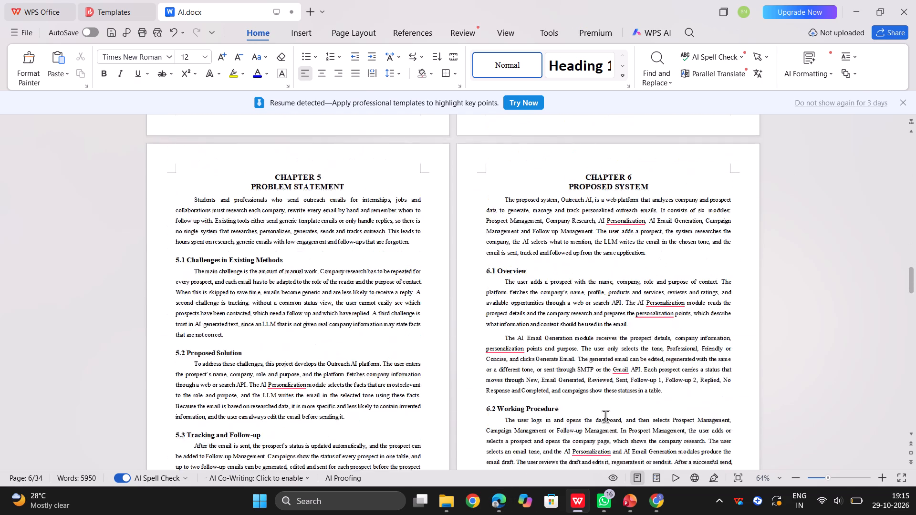
pyautogui.scroll(-12, 605, 416)
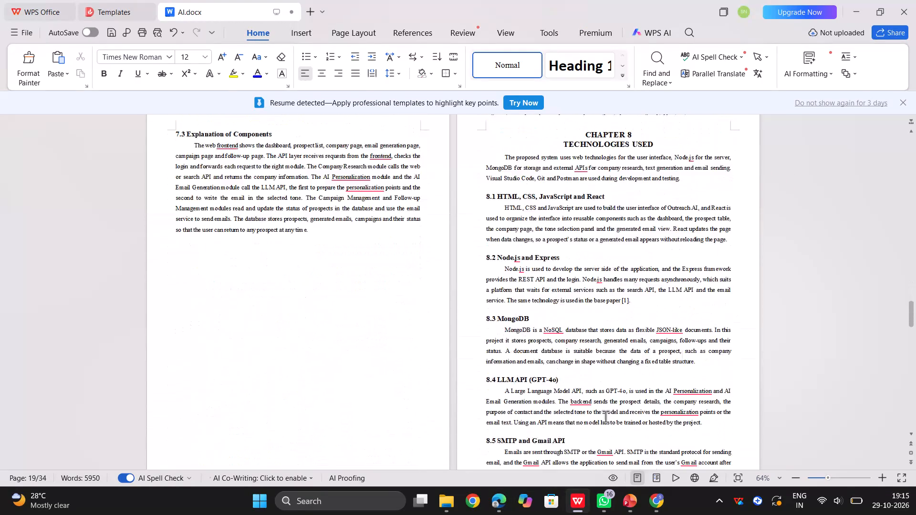
pyautogui.scroll(-2, 605, 416)
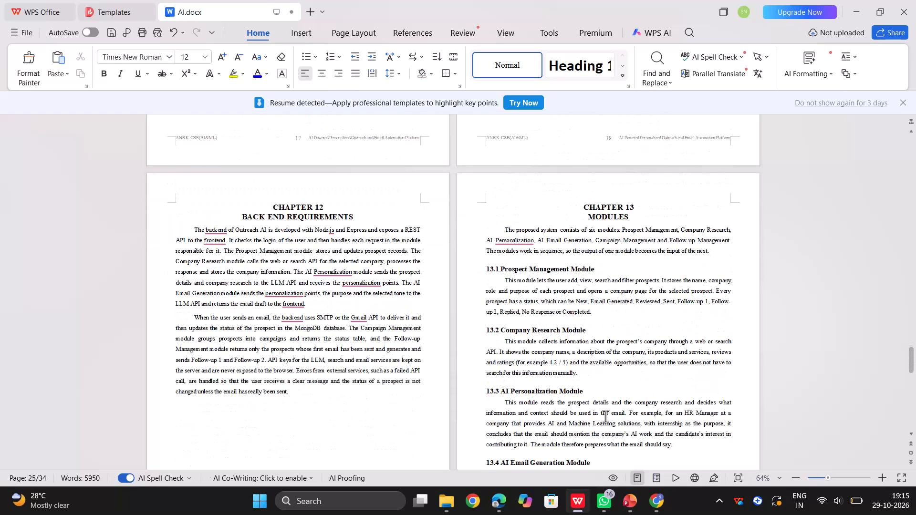
pyautogui.scroll(-6, 605, 416)
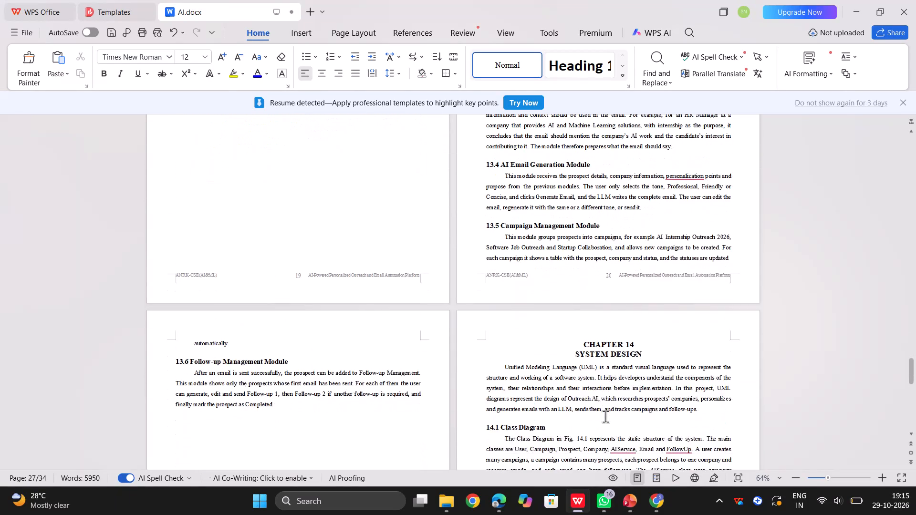
pyautogui.scroll(-5, 605, 416)
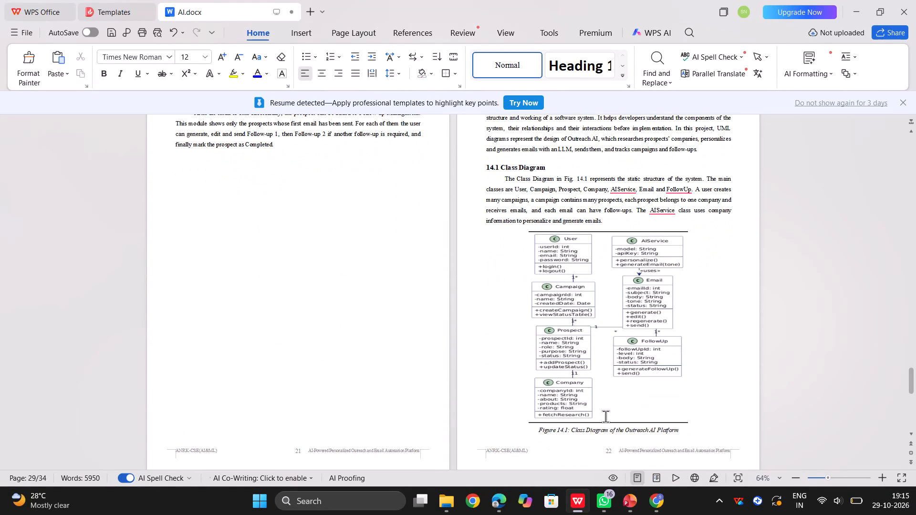
pyautogui.scroll(-6, 605, 416)
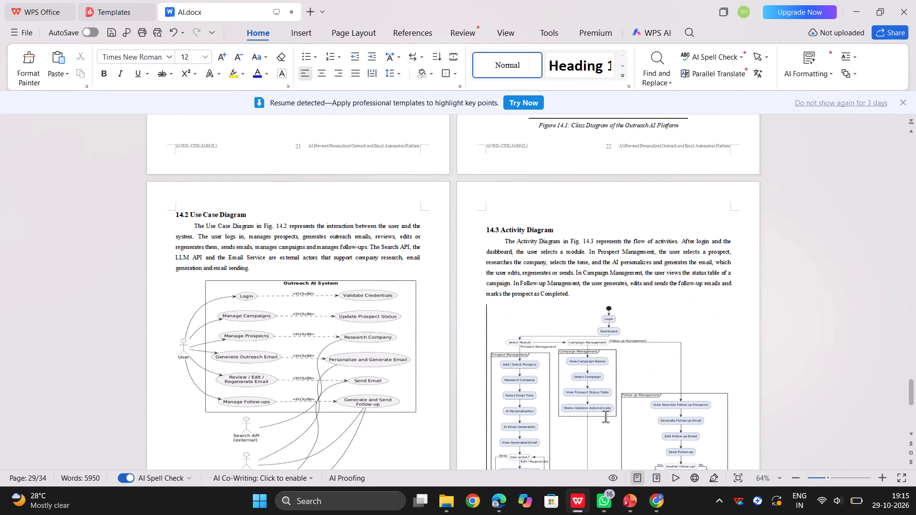
pyautogui.scroll(-6, 605, 416)
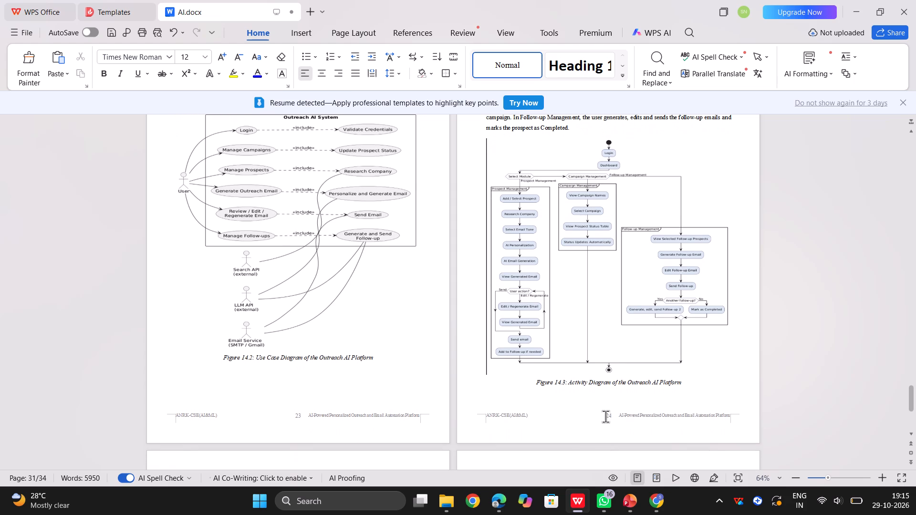
pyautogui.scroll(7, 605, 416)
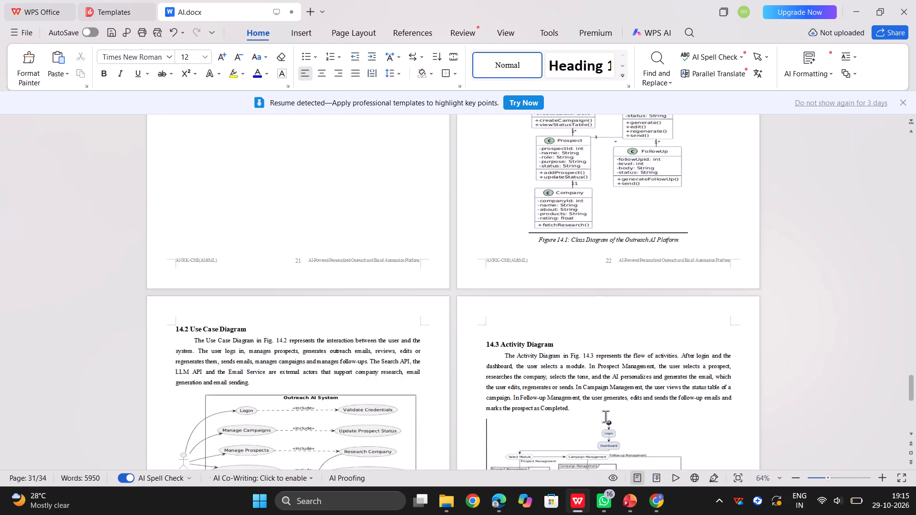
# In the List of Figures, set the page numbers of the Class Diagram to 22 and the Use Case Diagram to 23.
pyautogui.scroll(20, 605, 416)
pyautogui.scroll(8, 605, 416)
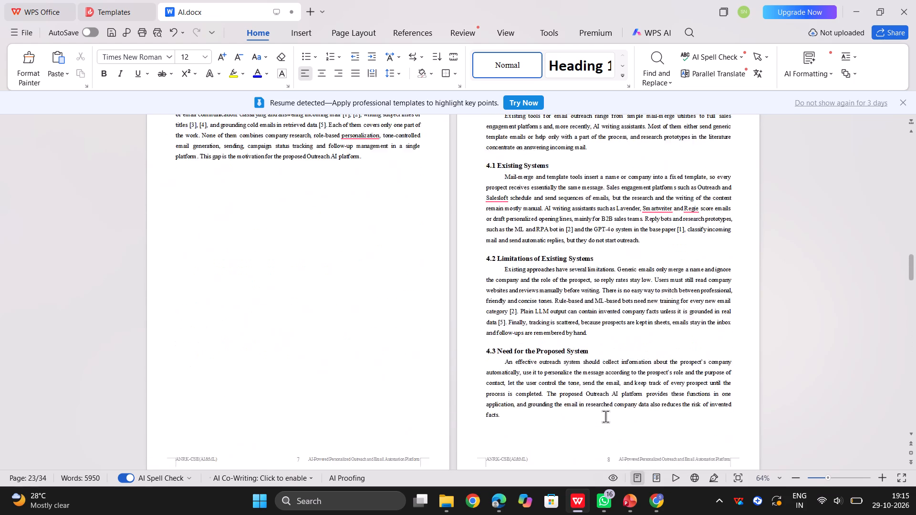
pyautogui.scroll(7, 605, 416)
pyautogui.scroll(-8, 605, 416)
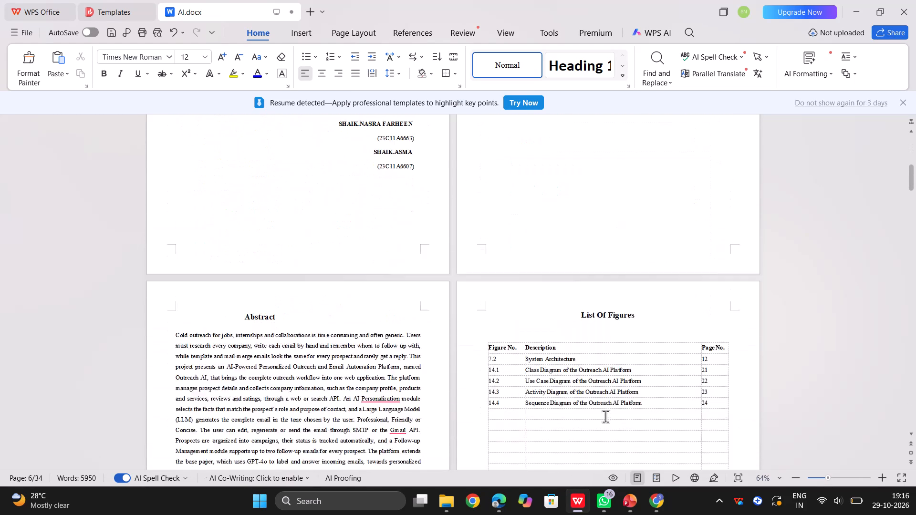
pyautogui.scroll(-1, 605, 416)
pyautogui.click(710, 261)
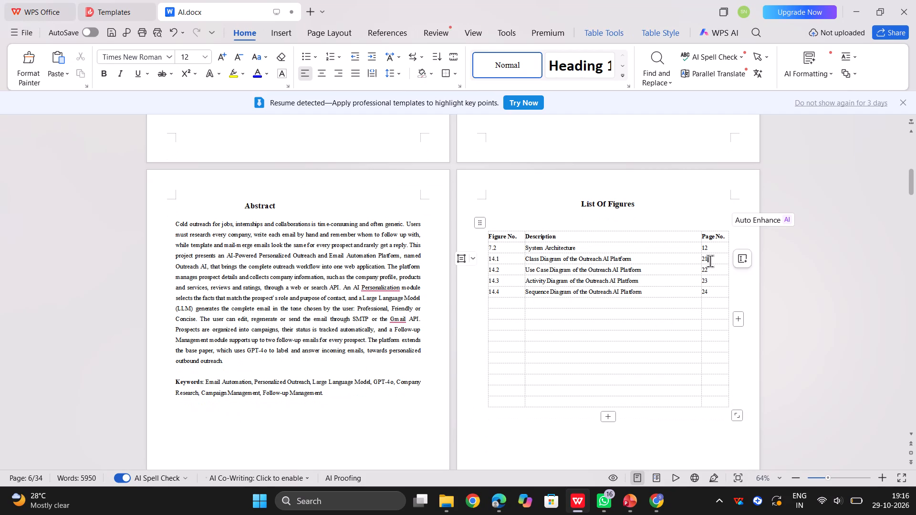
pyautogui.press('BackSpace')
pyautogui.press('2')
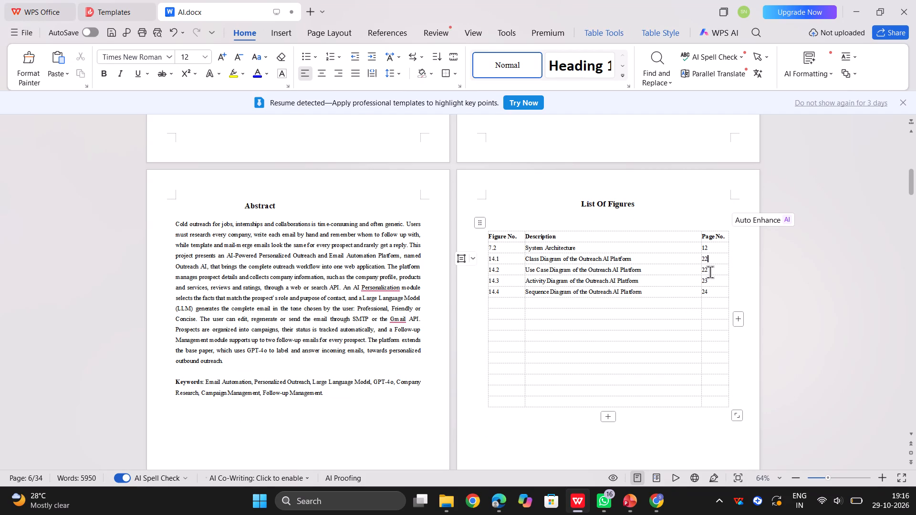
pyautogui.click(710, 272)
pyautogui.press('BackSpace')
pyautogui.press('3')
# In the List of Figures, set the page numbers of the Activity Diagram to 24 and the Sequence Diagram to 25.
pyautogui.press('Down')
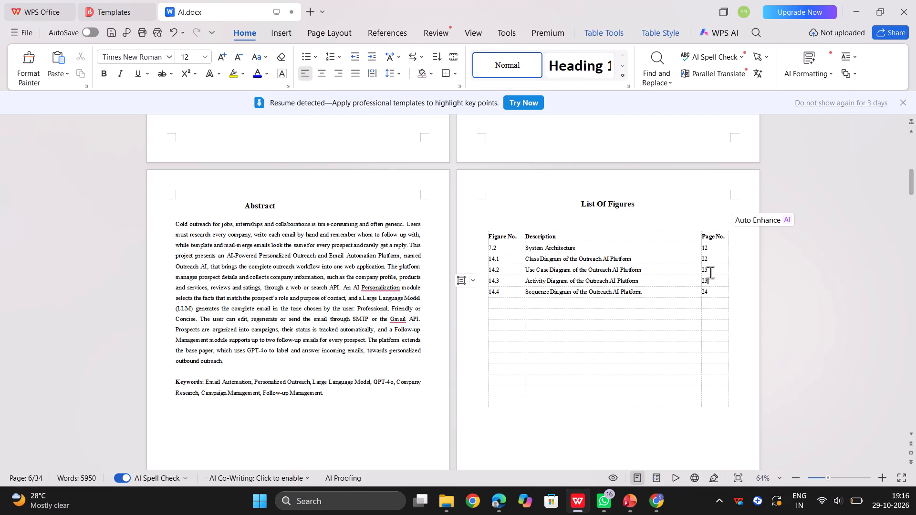
pyautogui.press('BackSpace')
pyautogui.press('4')
pyautogui.press('Down')
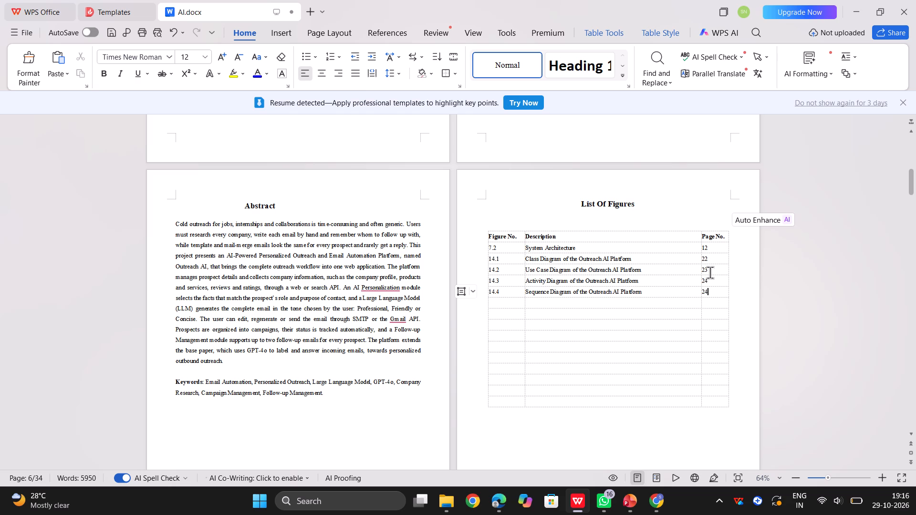
pyautogui.press('BackSpace')
pyautogui.press('5')
# Compare the footer page number of Figure 14.4 with its entry in the List of Figures.
pyautogui.scroll(-20, 635, 353)
pyautogui.scroll(-20, 635, 353)
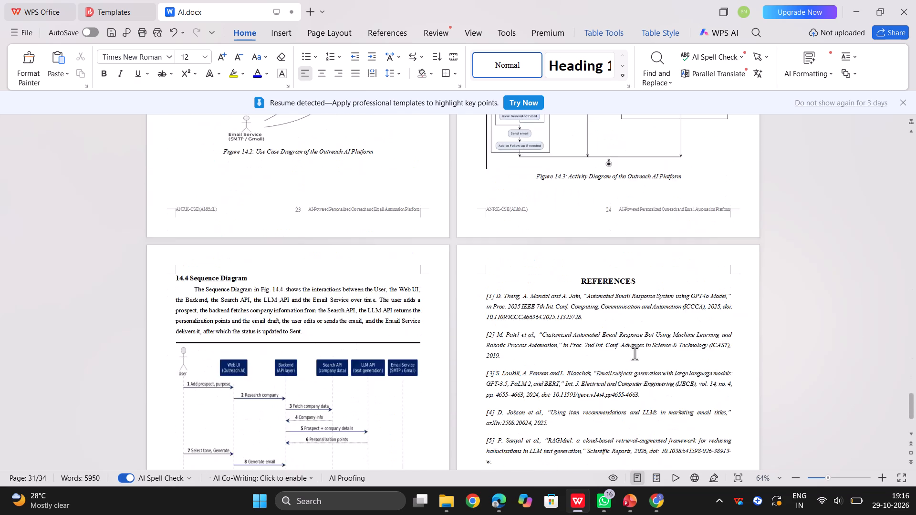
pyautogui.scroll(-5, 635, 353)
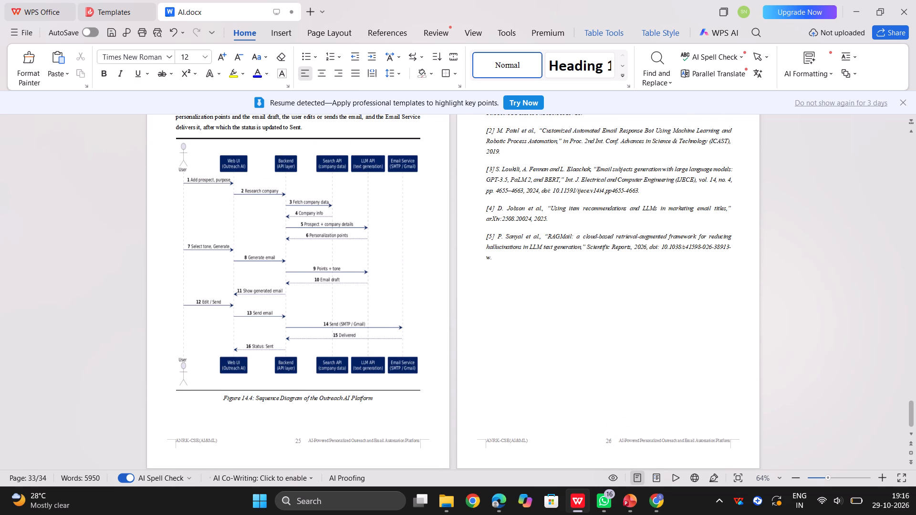
pyautogui.scroll(20, 464, 324)
pyautogui.scroll(10, 464, 324)
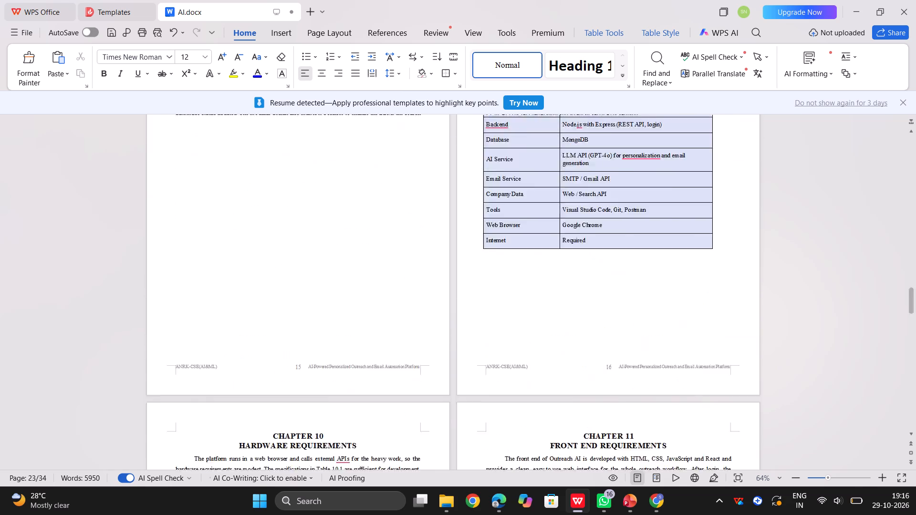
pyautogui.scroll(7, 464, 324)
pyautogui.scroll(-5, 464, 324)
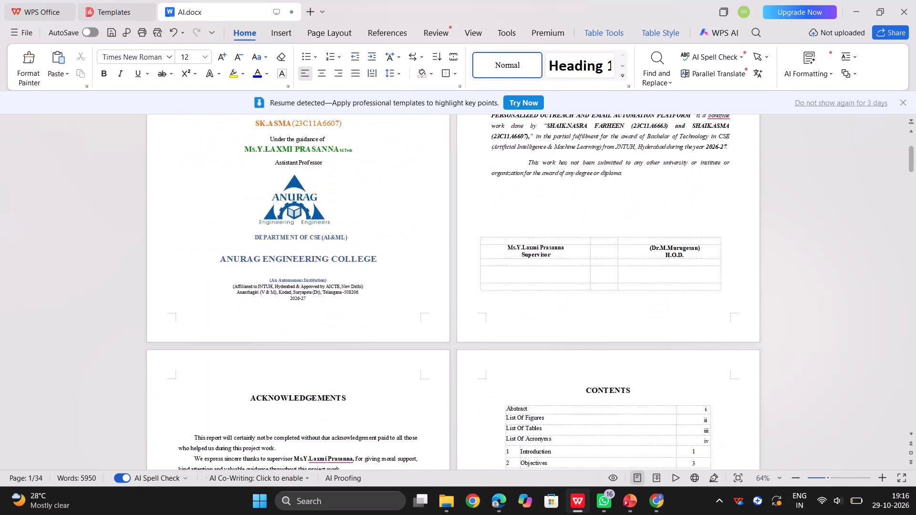
pyautogui.scroll(-5, 464, 324)
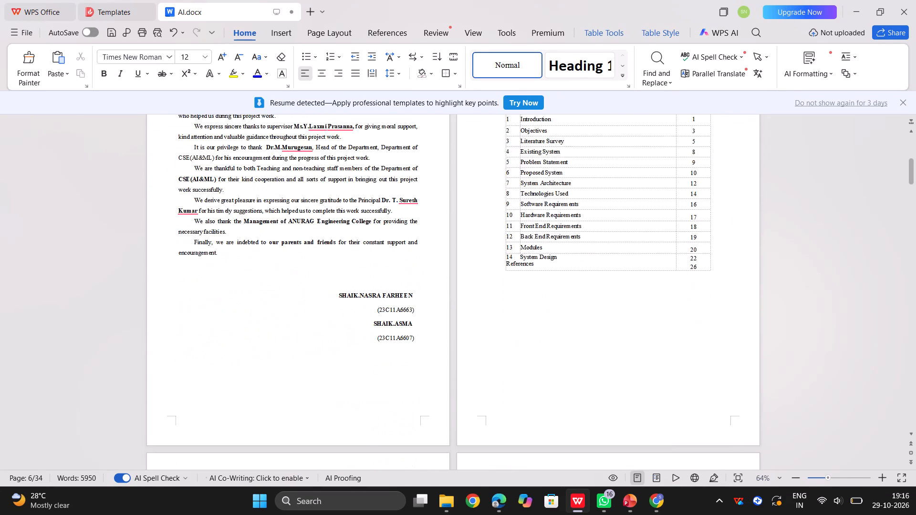
pyautogui.scroll(-5, 464, 324)
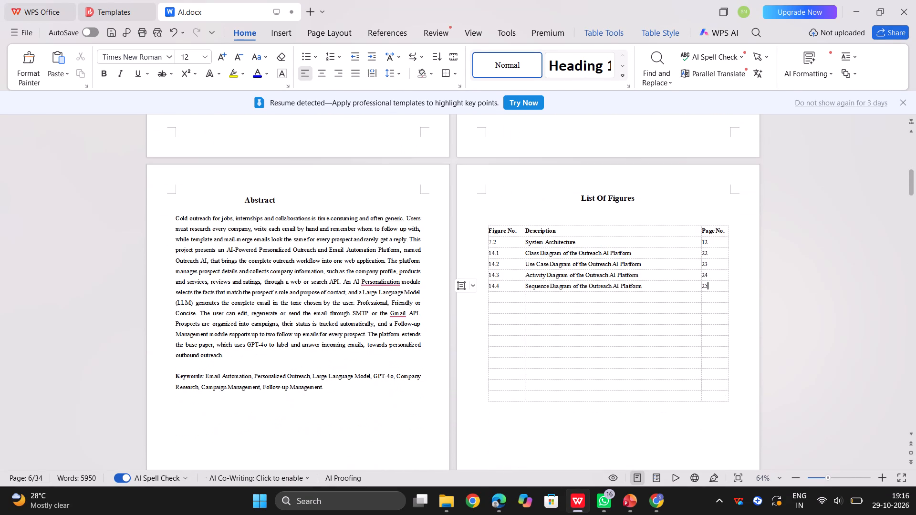
# Compare the Literature Survey entry in the List of Tables with the footer page number of Table 3.1.
pyautogui.scroll(-8, 464, 324)
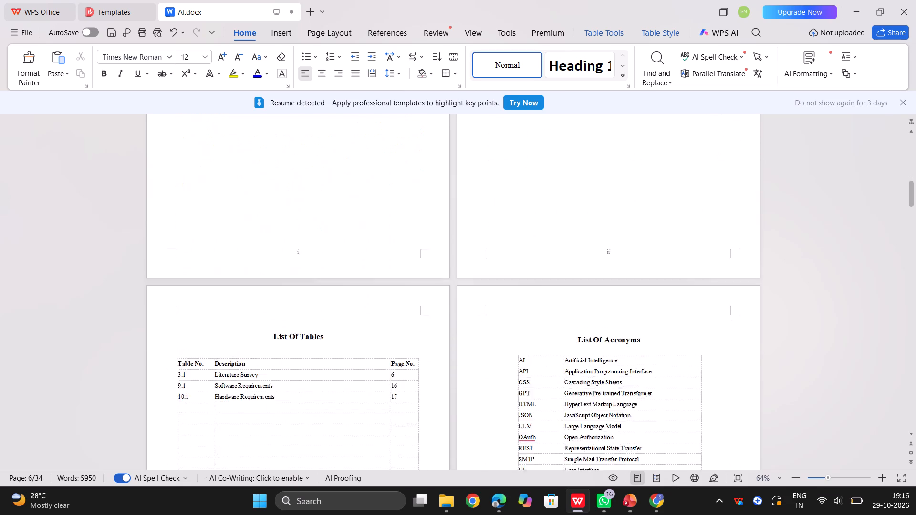
pyautogui.scroll(-1, 464, 324)
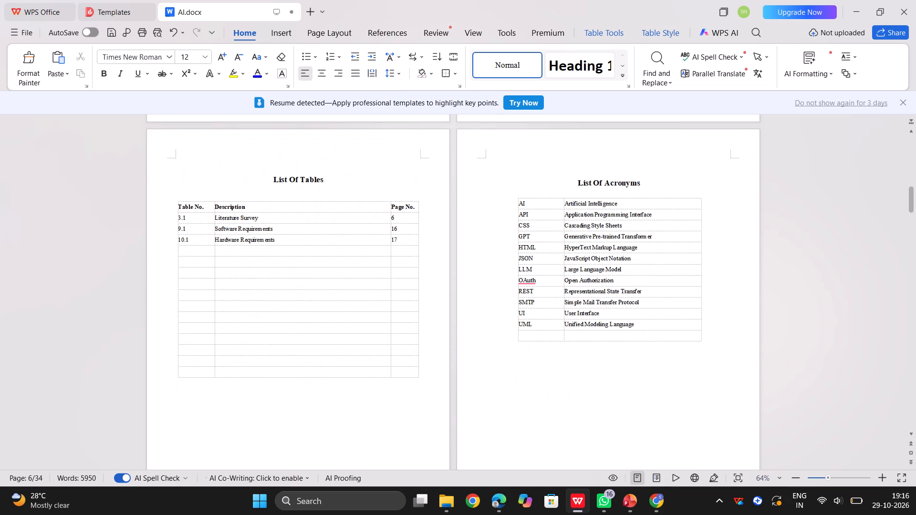
pyautogui.scroll(-3, 464, 324)
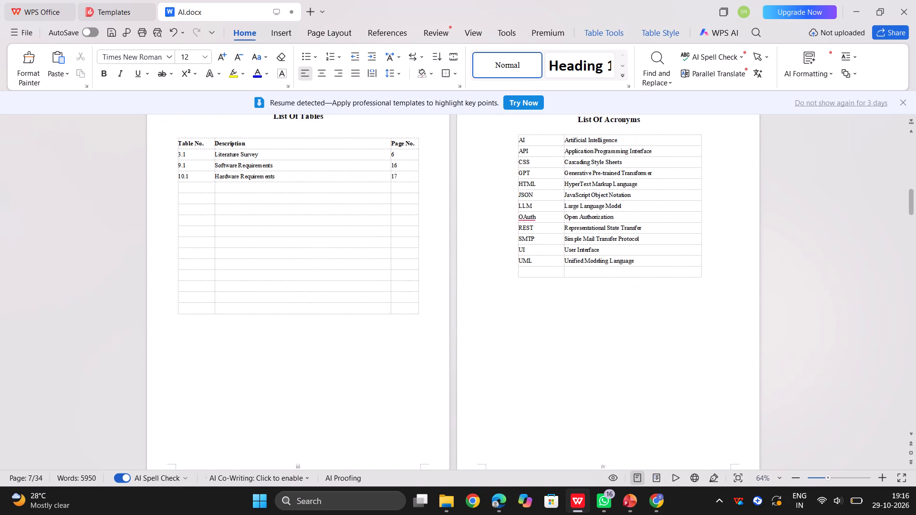
pyautogui.scroll(-9, 464, 324)
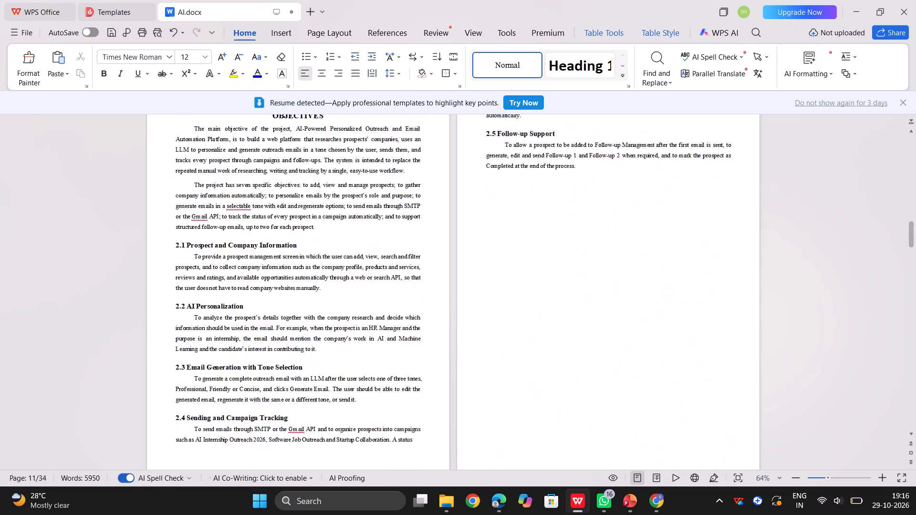
pyautogui.scroll(-2, 464, 324)
pyautogui.scroll(2, 464, 324)
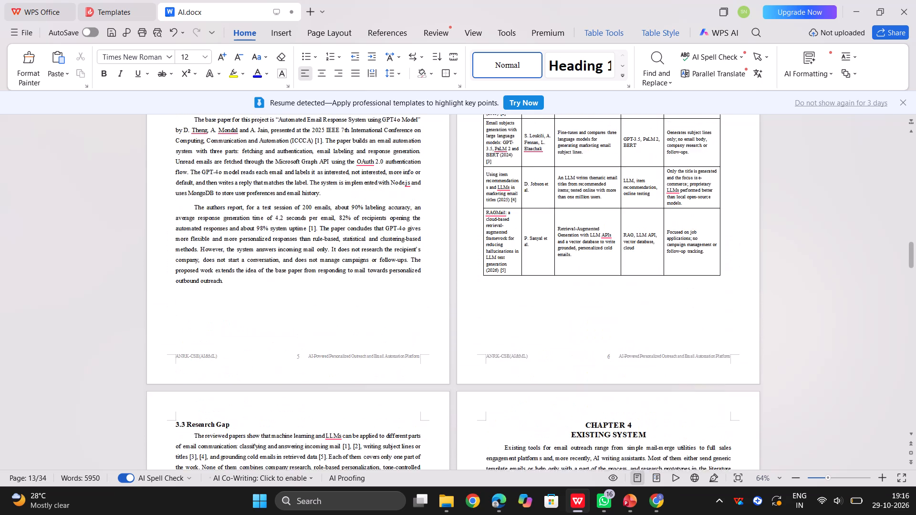
pyautogui.scroll(2, 464, 324)
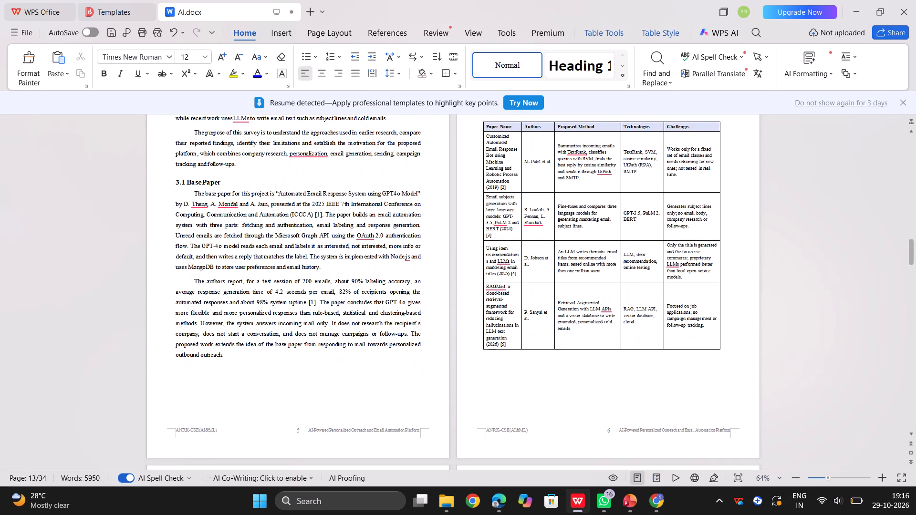
# Check the page numbers of Table 9.1 Software Requirements and Table 10.1 Hardware Requirements against the List of Tables.
pyautogui.scroll(-8, 464, 324)
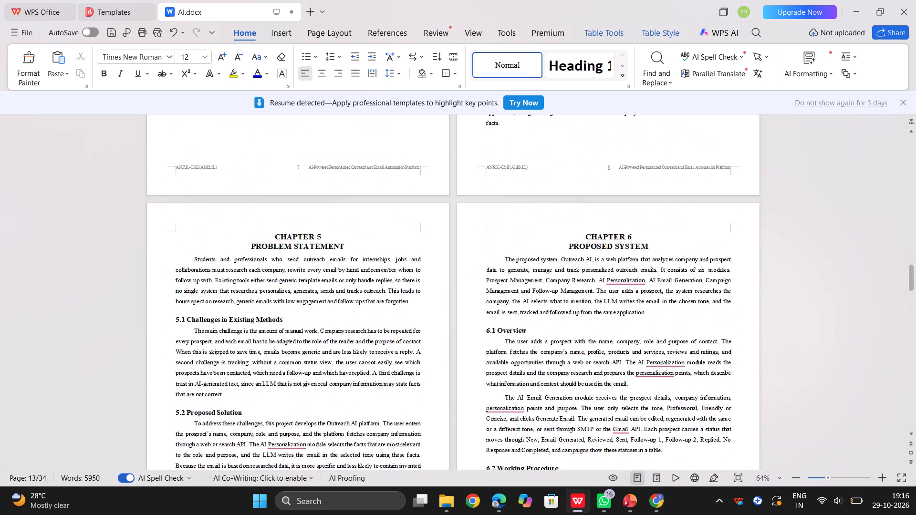
pyautogui.scroll(-7, 464, 324)
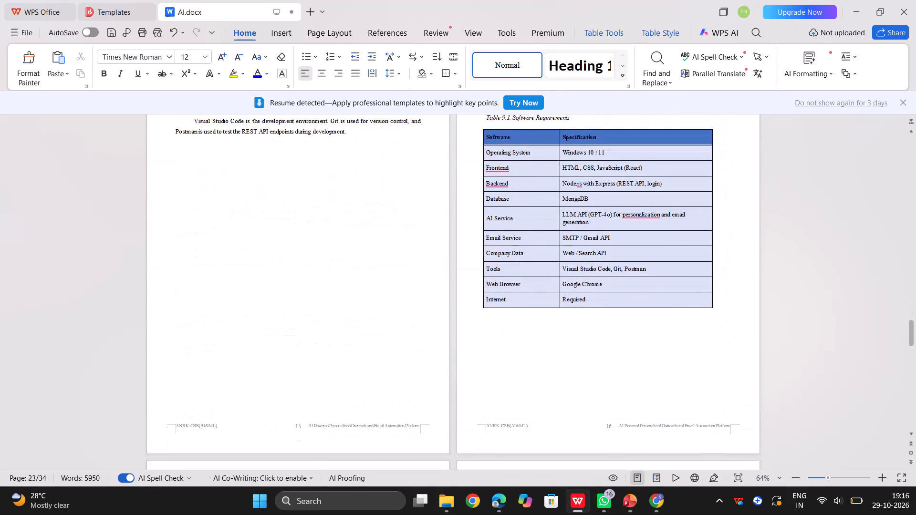
pyautogui.scroll(-5, 464, 324)
pyautogui.scroll(8, 464, 324)
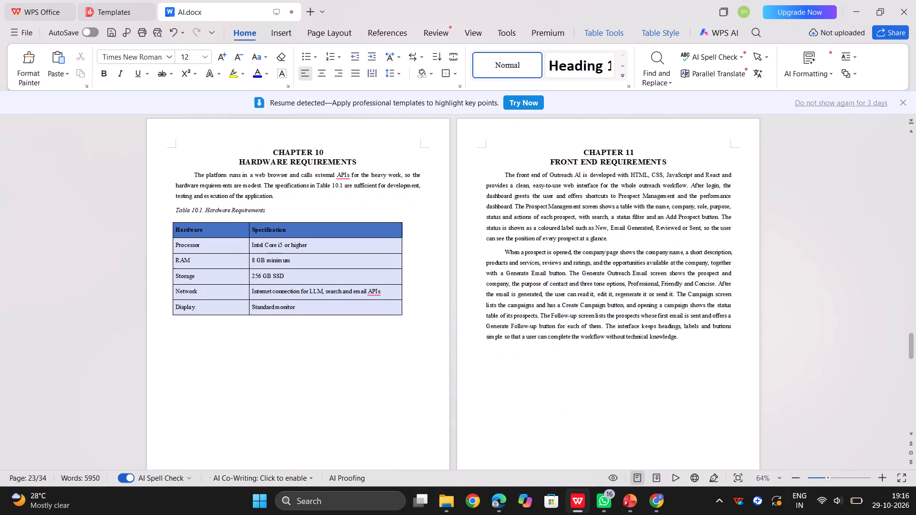
# Review the report from the List of Tables and List of Acronyms through Chapter 1 to the Literature Survey table.
pyautogui.scroll(15, 464, 324)
pyautogui.scroll(-3, 464, 324)
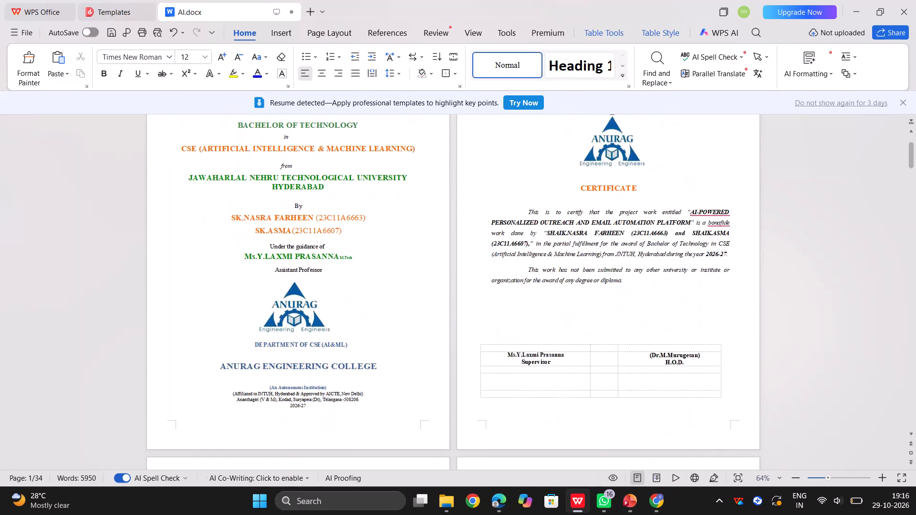
pyautogui.scroll(-6, 464, 324)
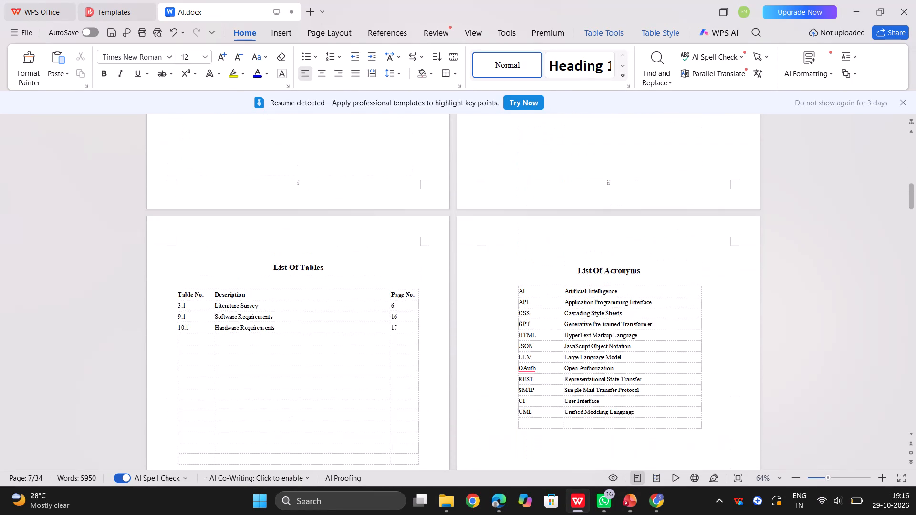
pyautogui.scroll(-4, 464, 324)
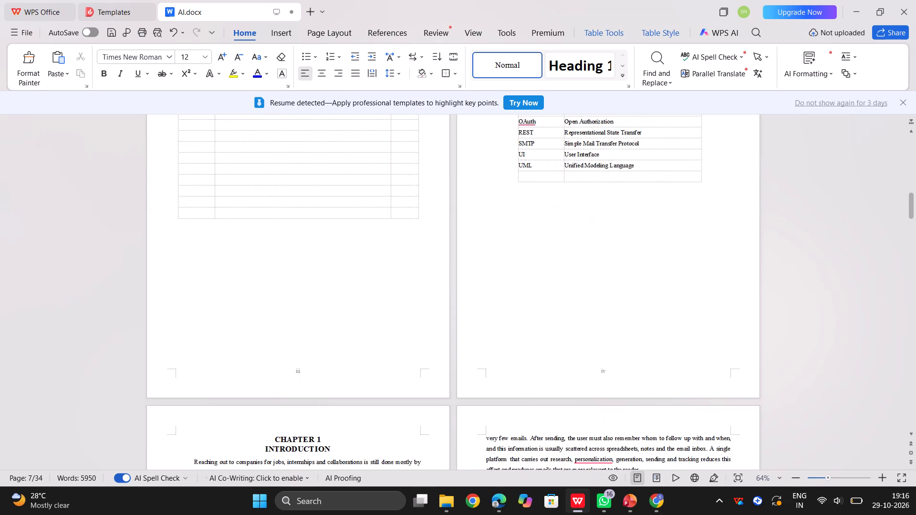
pyautogui.scroll(-6, 464, 324)
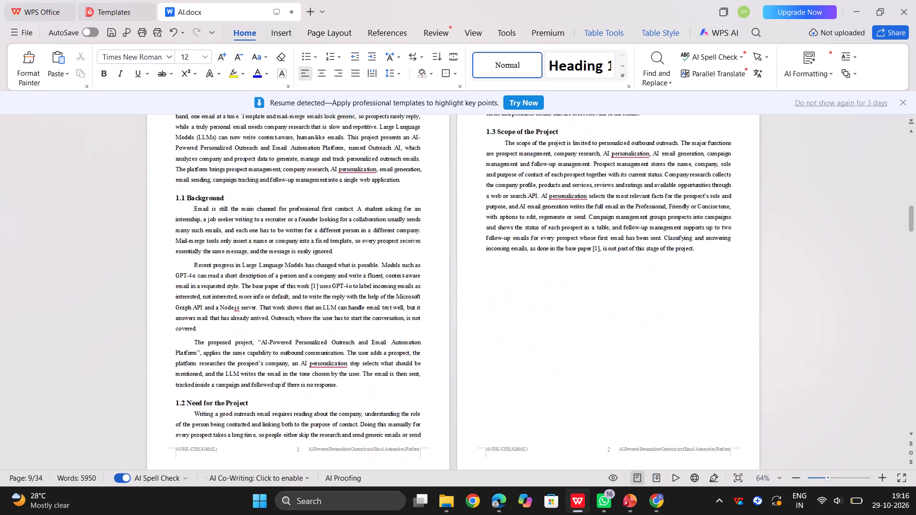
pyautogui.scroll(-6, 464, 324)
pyautogui.scroll(1, 464, 324)
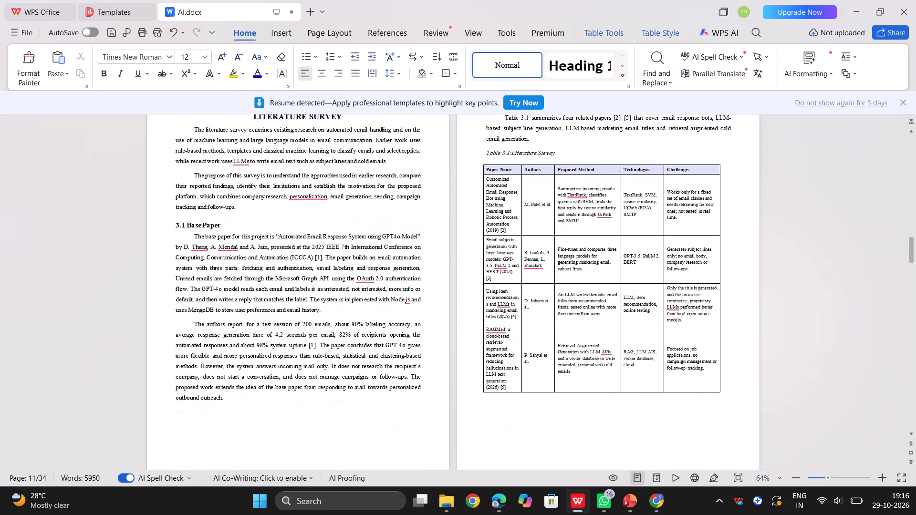
pyautogui.scroll(1, 464, 324)
pyautogui.scroll(-1, 464, 324)
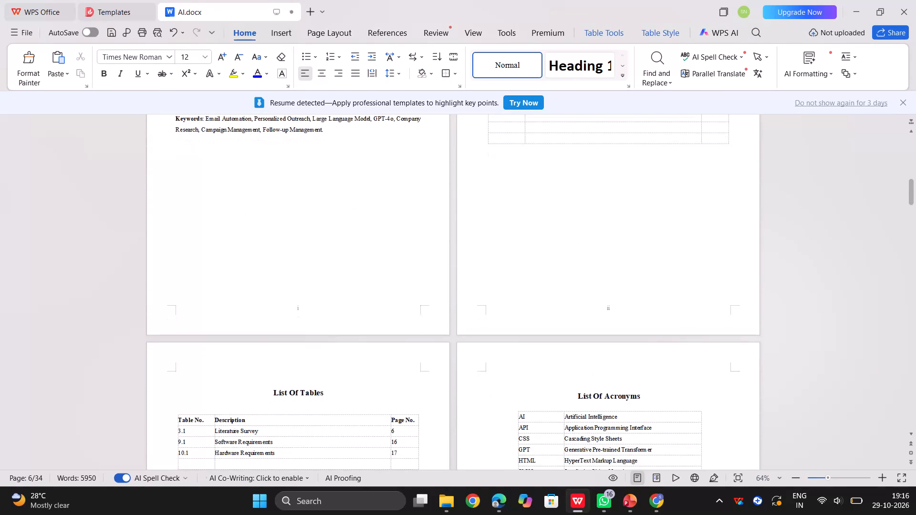
# Review the List of Figures, Abstract, Contents, Acknowledgements and Certificate pages at the front of the report.
pyautogui.scroll(6, 464, 324)
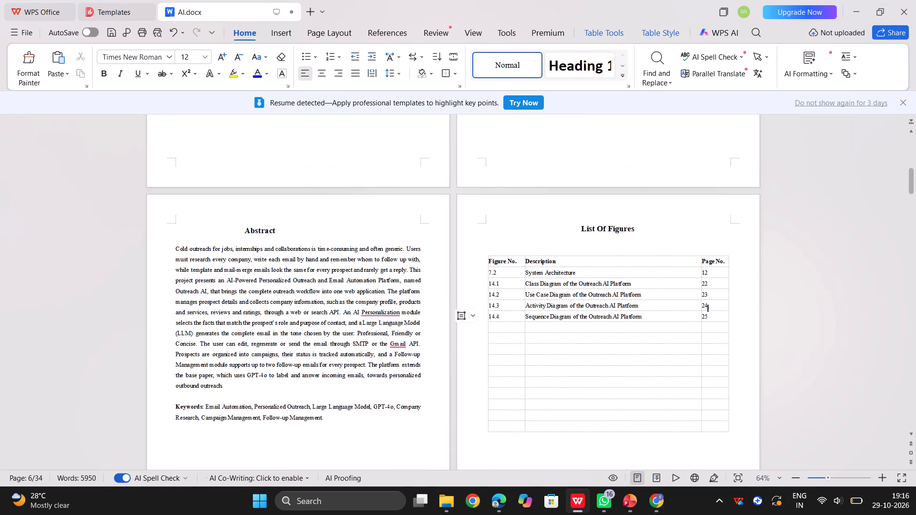
pyautogui.scroll(9, 464, 324)
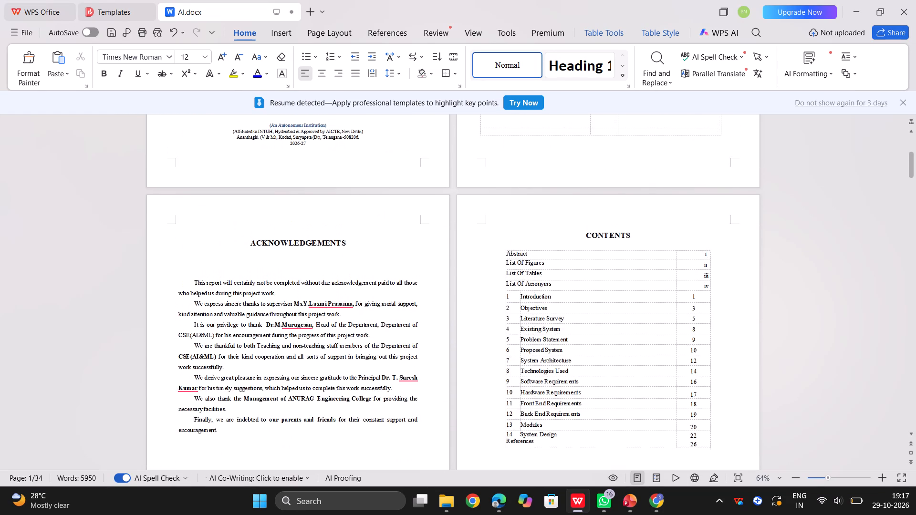
pyautogui.scroll(3, 464, 324)
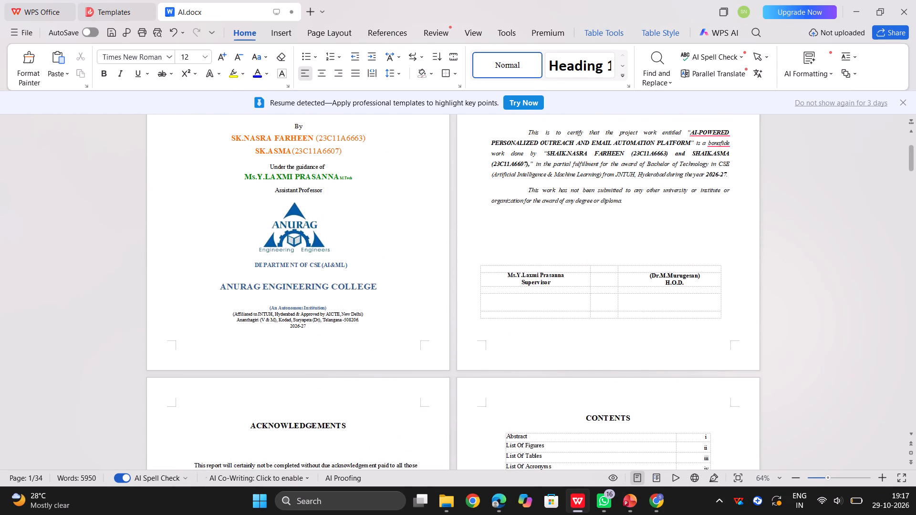
pyautogui.scroll(1, 464, 324)
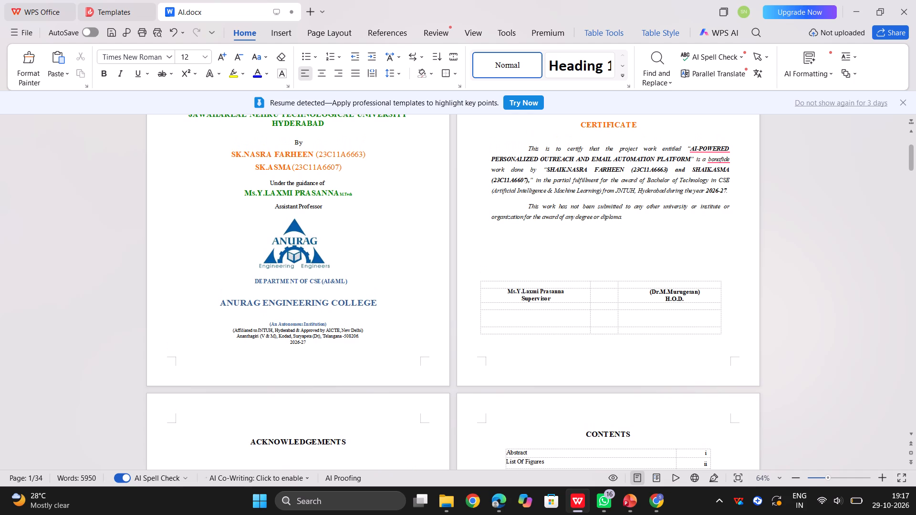
pyautogui.scroll(1, 464, 324)
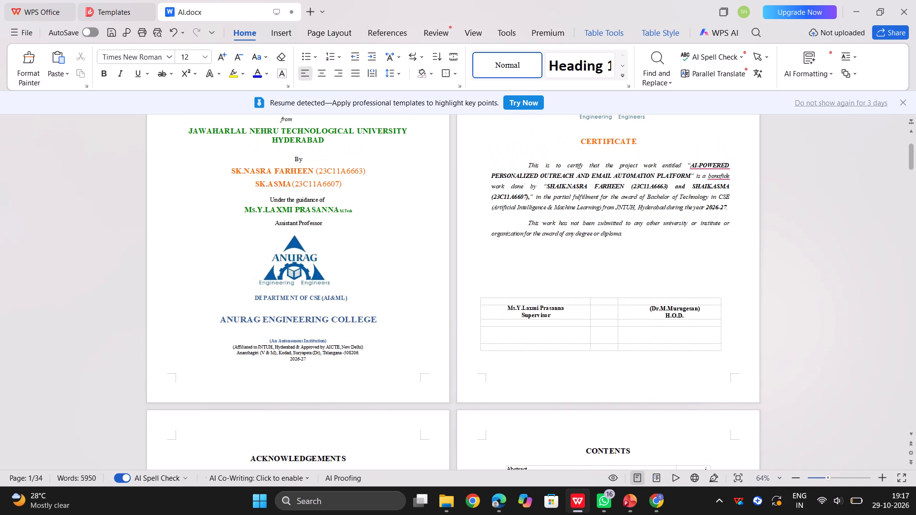
pyautogui.click(654, 307)
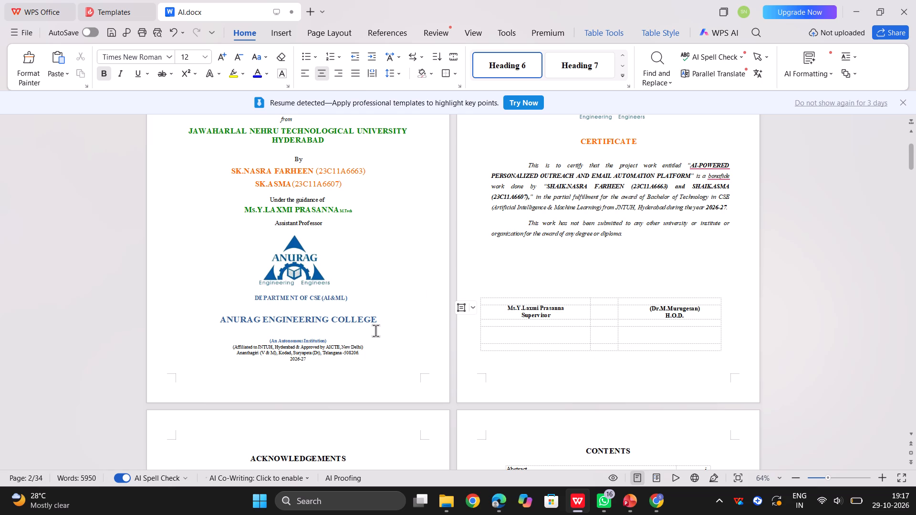
pyautogui.scroll(-1, 375, 330)
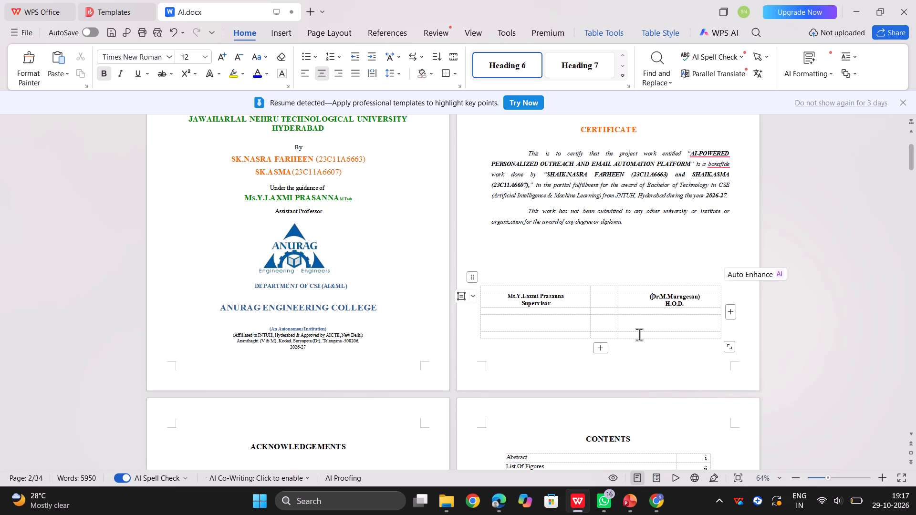
# Save the report document.
pyautogui.hotkey('ctrl', 's')
# Save a copy of the report as a Word document named docf in the Downloads folder.
pyautogui.click(19, 30)
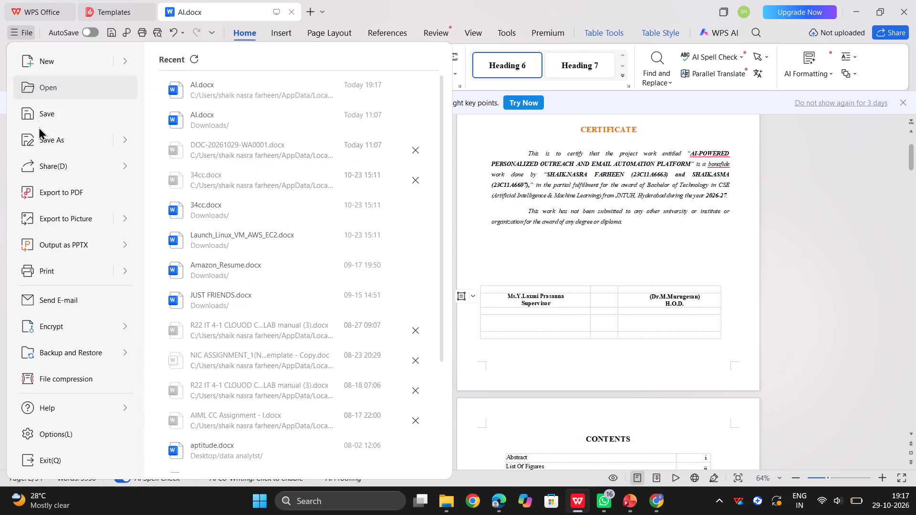
pyautogui.click(69, 135)
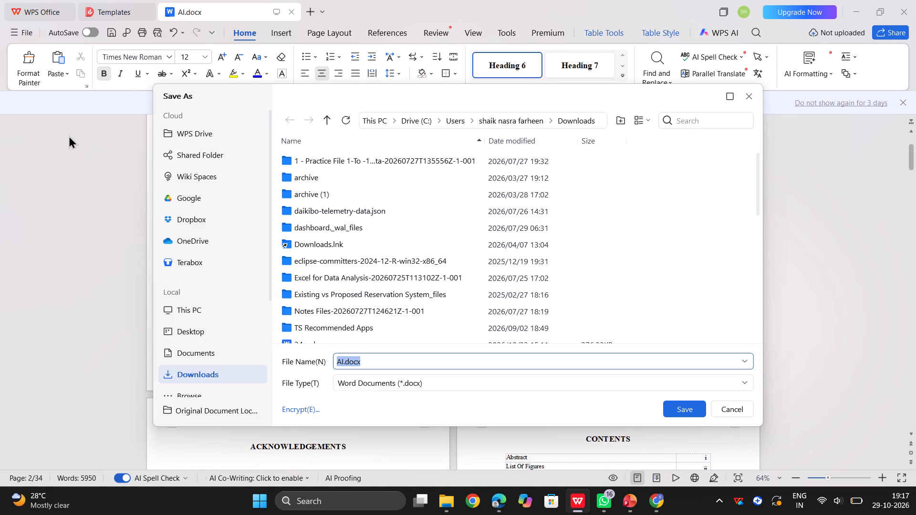
pyautogui.write('doc')
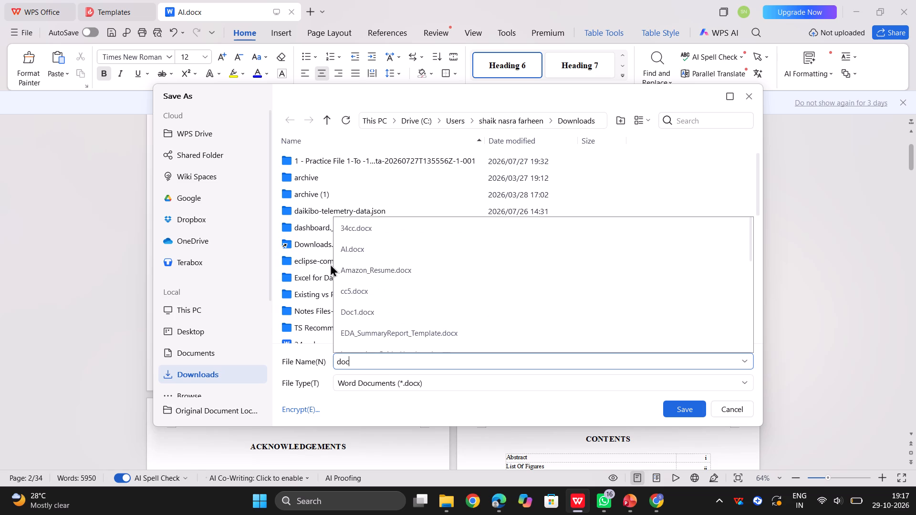
pyautogui.press('f')
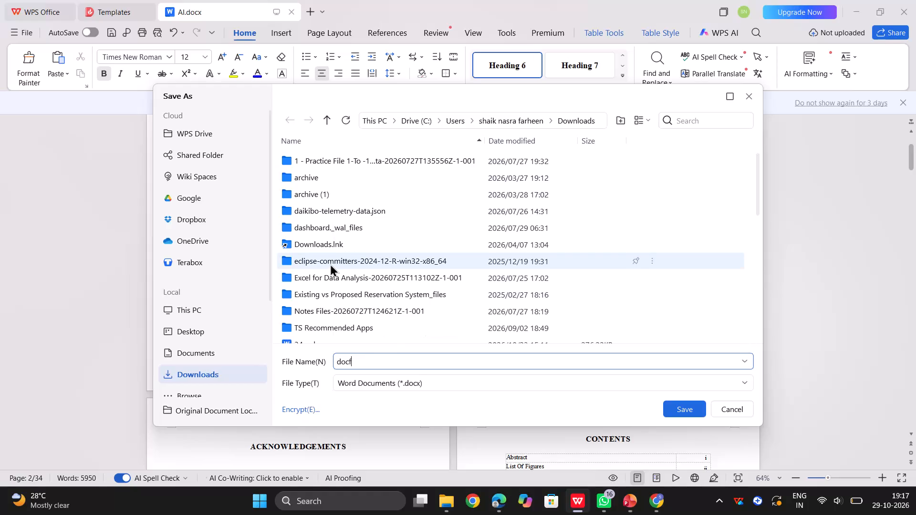
pyautogui.click(239, 370)
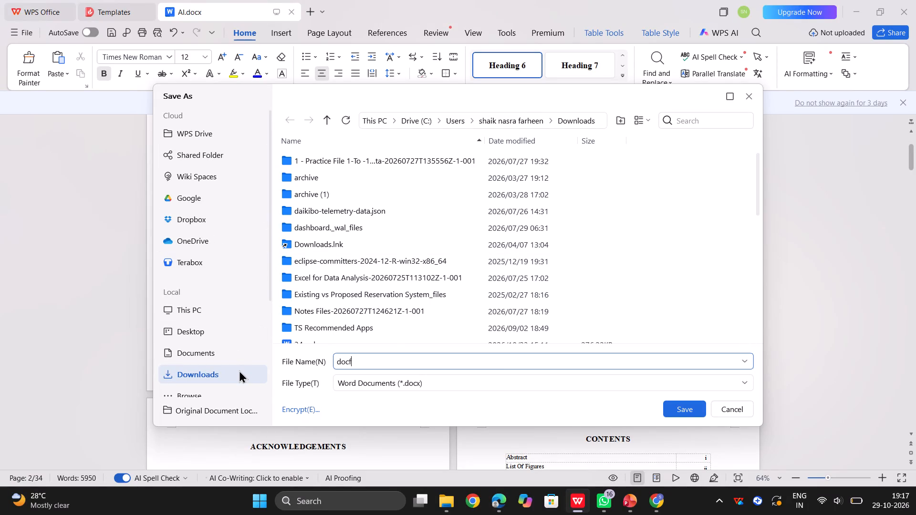
pyautogui.click(676, 405)
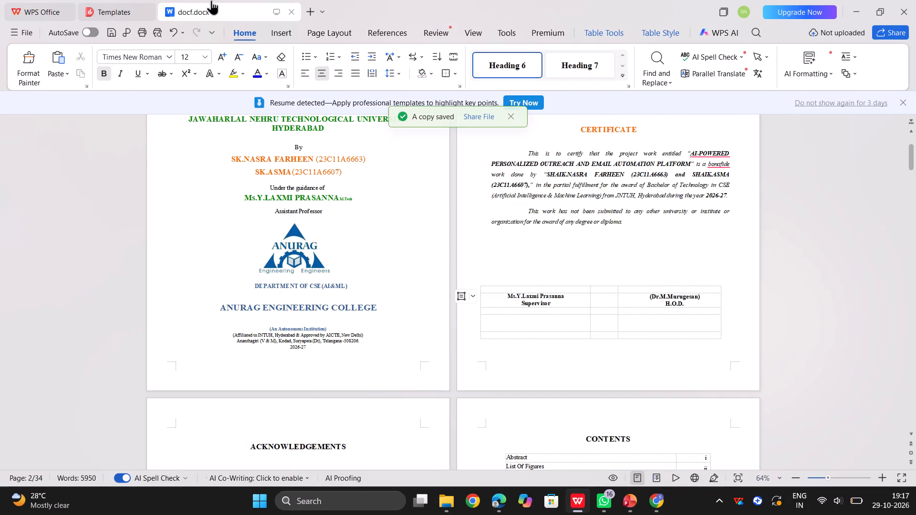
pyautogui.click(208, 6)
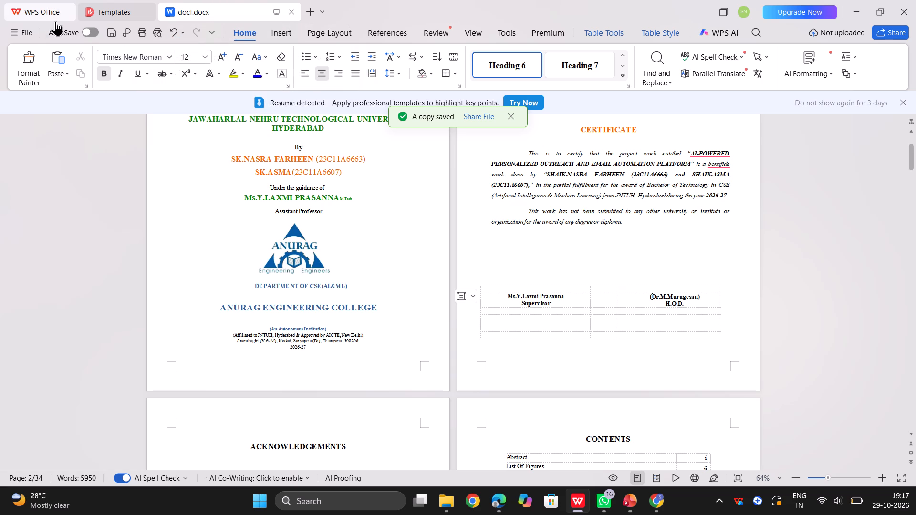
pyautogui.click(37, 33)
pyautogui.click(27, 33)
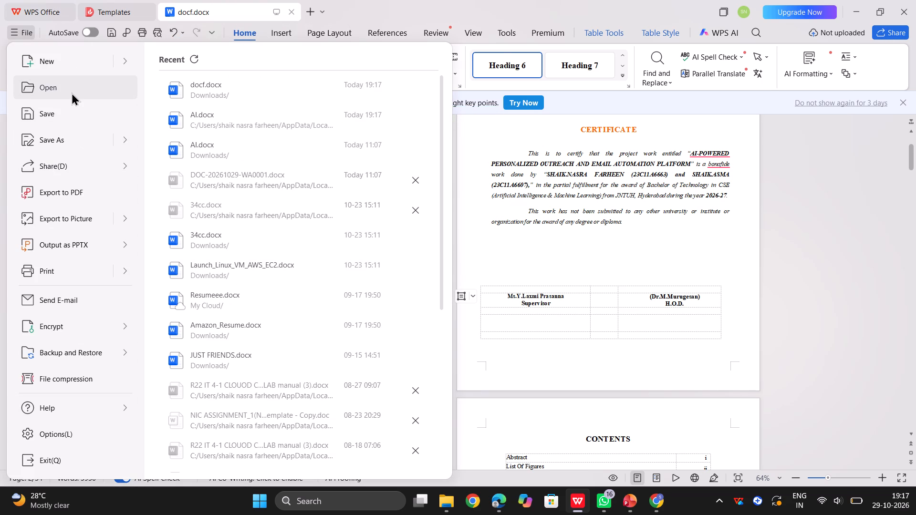
# Minimise the report window, switch to the Downloads folder in File Explorer and refresh its file listing.
pyautogui.click(858, 9)
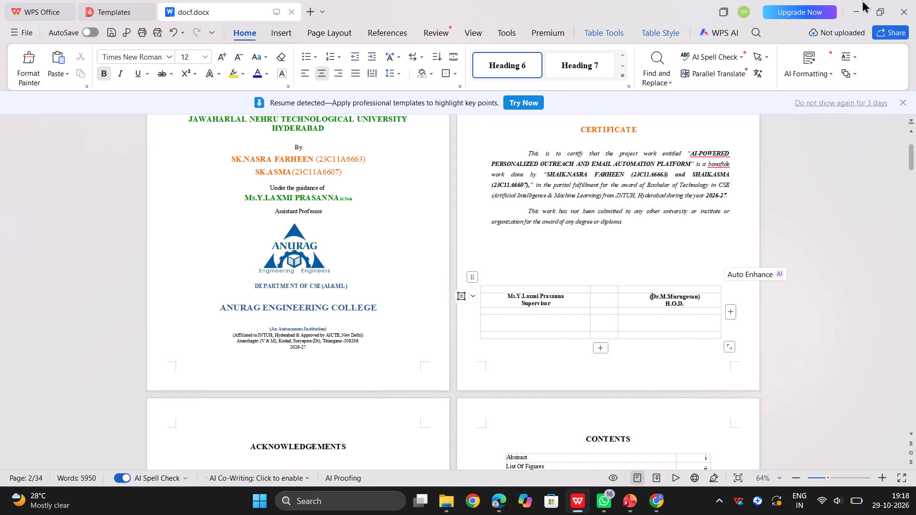
pyautogui.click(855, 17)
pyautogui.click(431, 514)
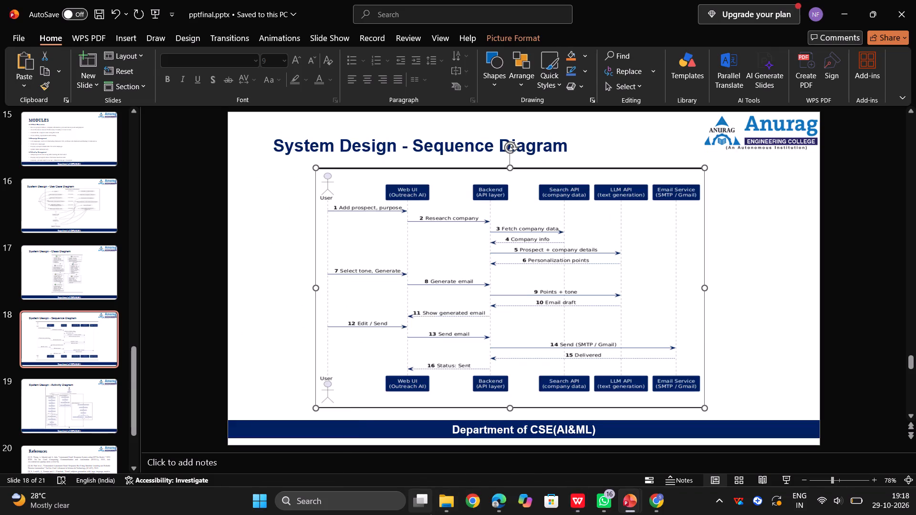
pyautogui.click(444, 511)
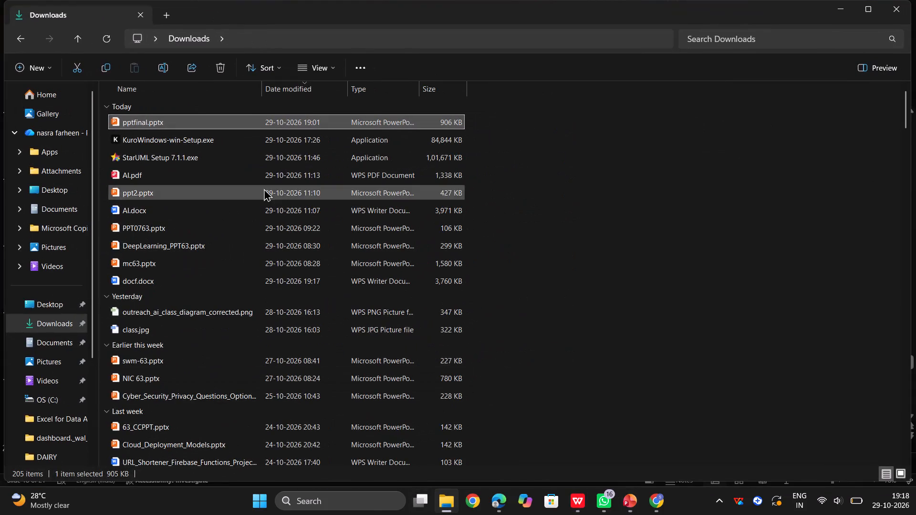
pyautogui.tripleClick(109, 37)
pyautogui.moveTo(109, 37); pyautogui.dragTo(120, 48)
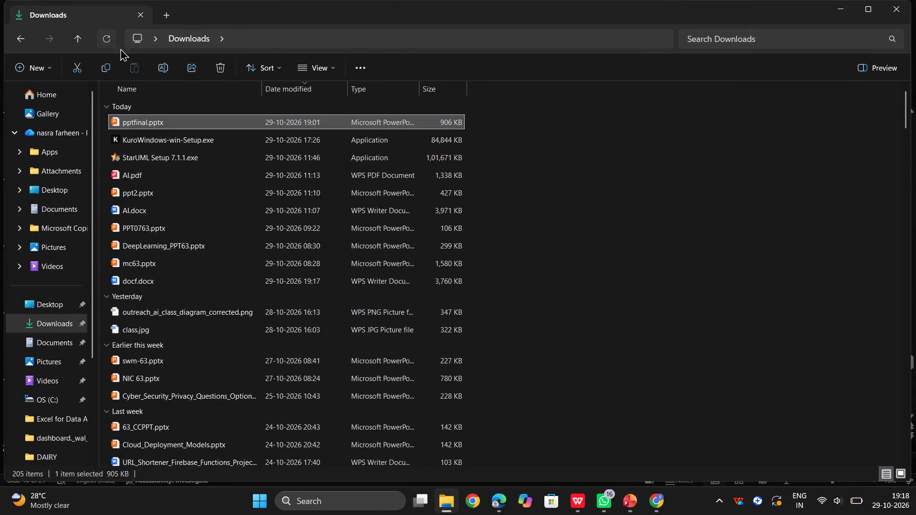
pyautogui.moveTo(120, 48); pyautogui.dragTo(515, 332)
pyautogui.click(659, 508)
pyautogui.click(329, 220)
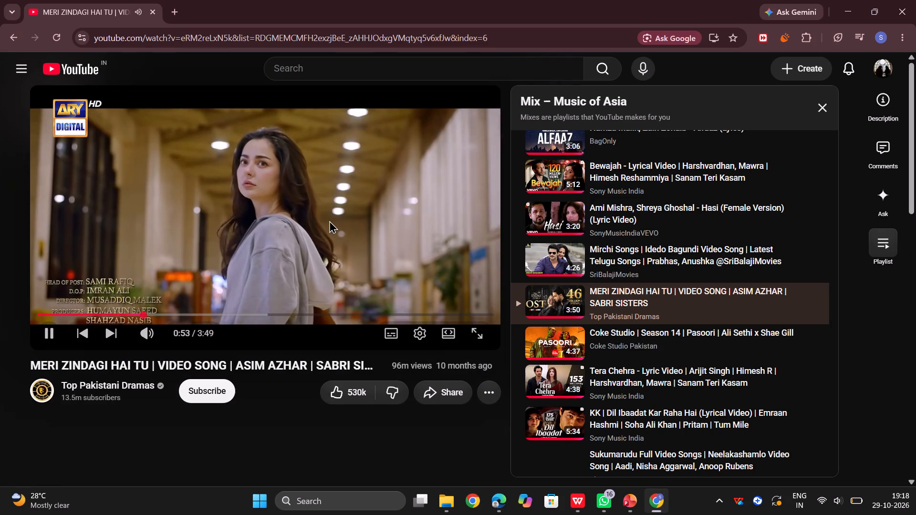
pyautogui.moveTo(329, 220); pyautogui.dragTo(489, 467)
# Switch back to File Explorer and copy the docf.docx file from the Downloads folder.
pyautogui.click(447, 502)
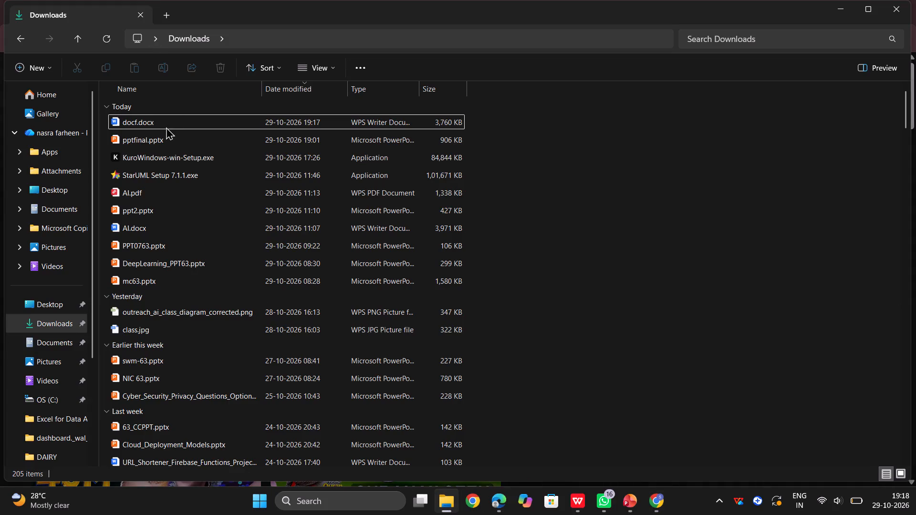
pyautogui.click(166, 127)
pyautogui.click(102, 61)
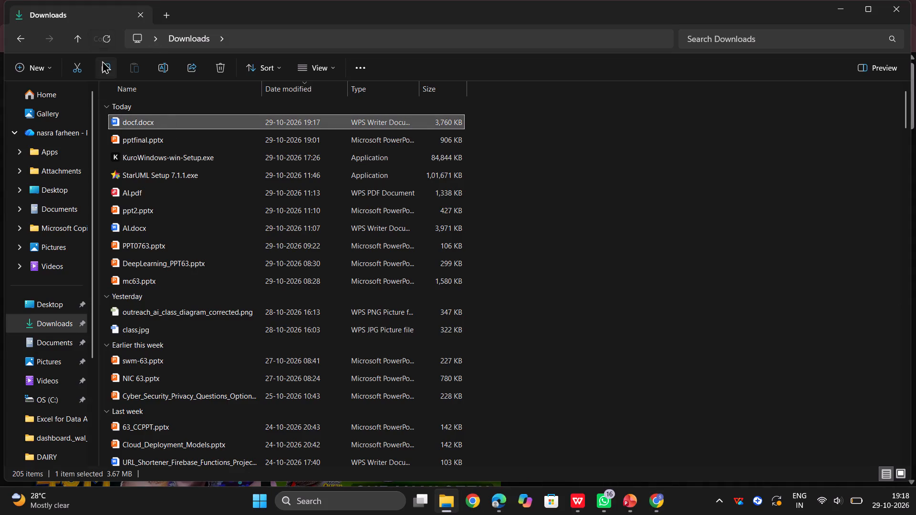